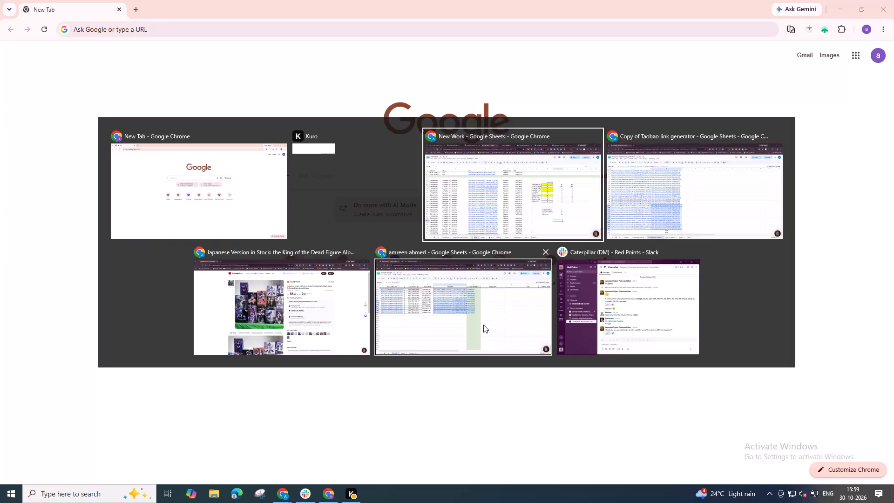
Search Google for "site:taobao.com nikke 桃乐丝 top 1000".
{"action": "left_click", "coordinate": [594, 405]}
{"action": "key", "text": "alt+Tab"}
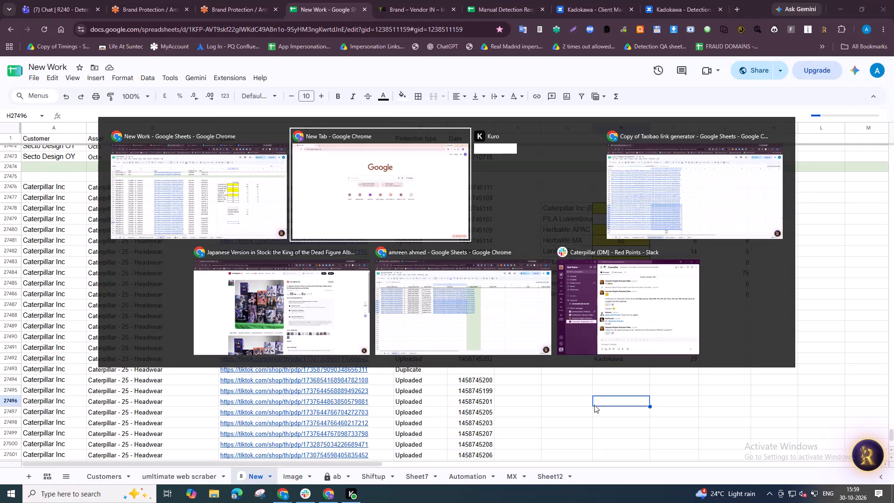
{"action": "left_click", "coordinate": [201, 28]}
{"action": "type", "text": "site"}
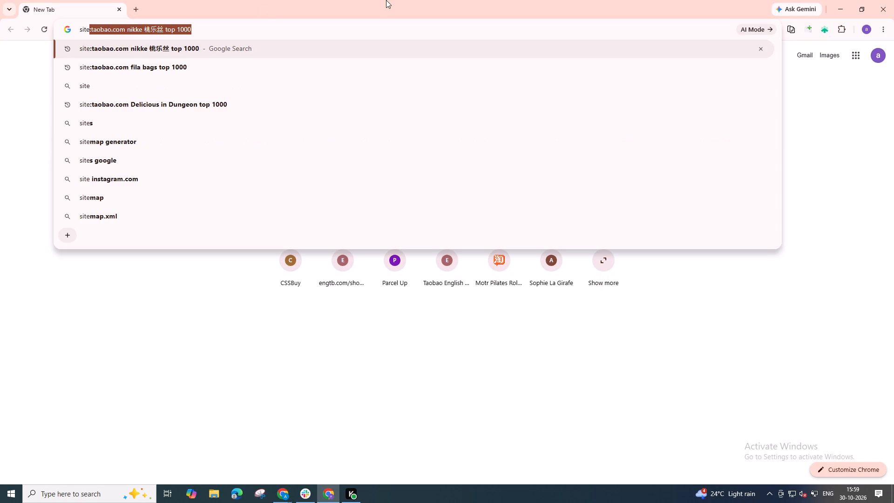
{"action": "key", "text": "Return"}
Close the window showing the Lovegobuy product page for the Albedo figure.
{"action": "key", "text": "alt+Tab"}
{"action": "key", "text": "alt+Tab"}
{"action": "key", "text": "alt+Tab"}
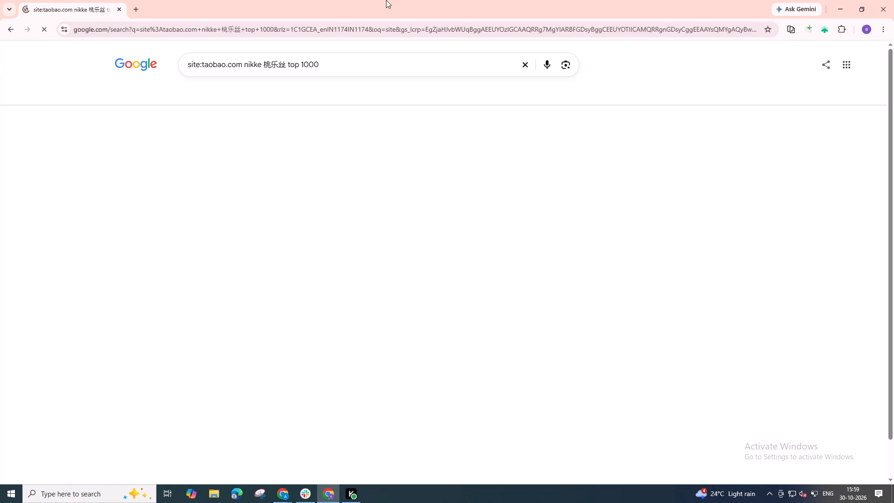
{"action": "left_click", "coordinate": [306, 334], "text": "alt"}
{"action": "left_click", "coordinate": [893, 0]}
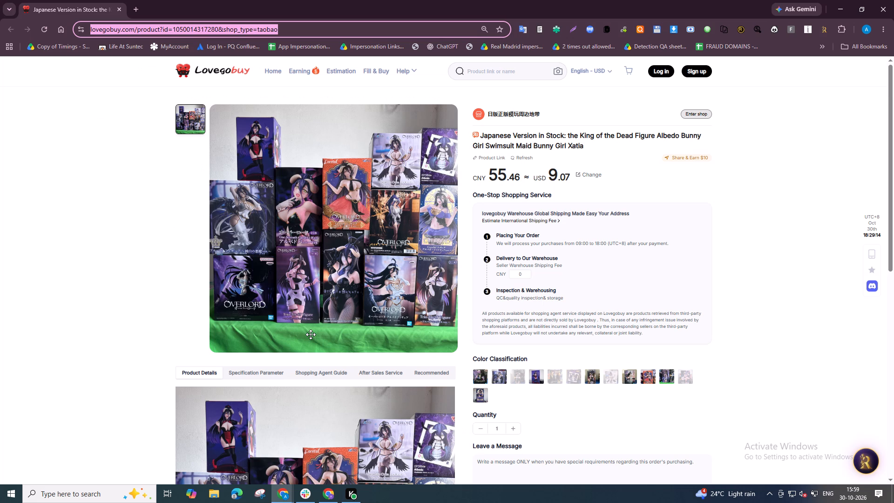
Check the Kadokawa client page's figurine asset table, and return to the Taobao search results.
{"action": "key", "text": "alt+Tab"}
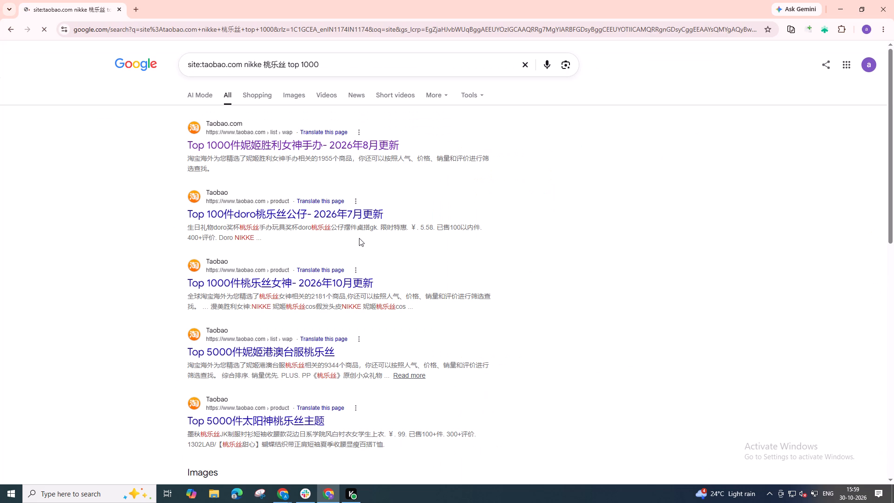
{"action": "left_click", "coordinate": [604, 13]}
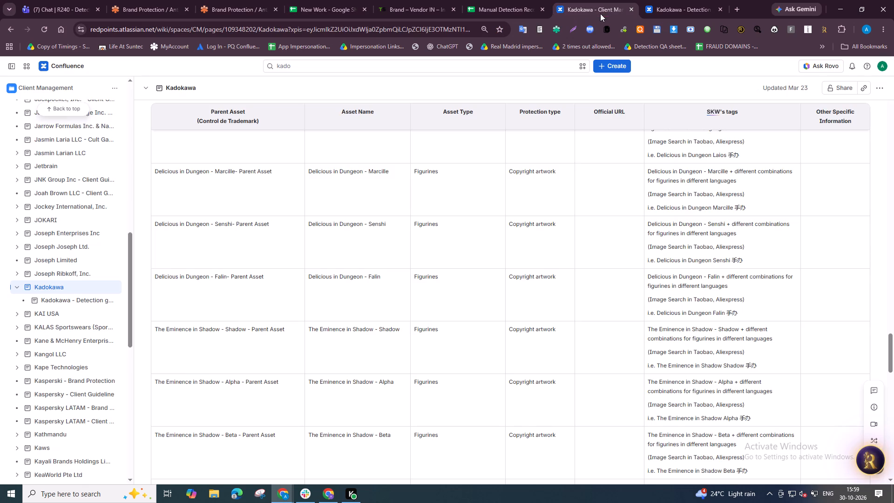
{"action": "key", "text": "alt+Tab"}
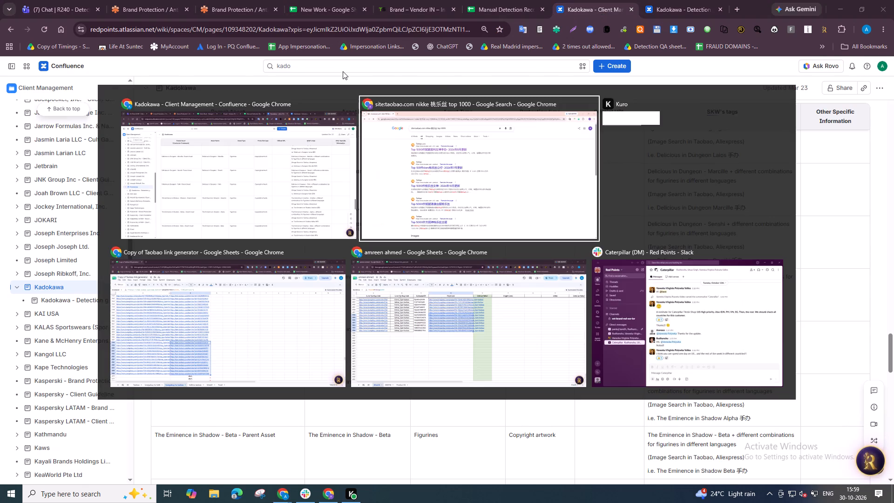
Open the Taobao result "Top 1000件妮姬胜利女神手办" in a new tab and show its products as a list.
{"action": "middle_click", "coordinate": [292, 151]}
{"action": "left_click", "coordinate": [198, 0]}
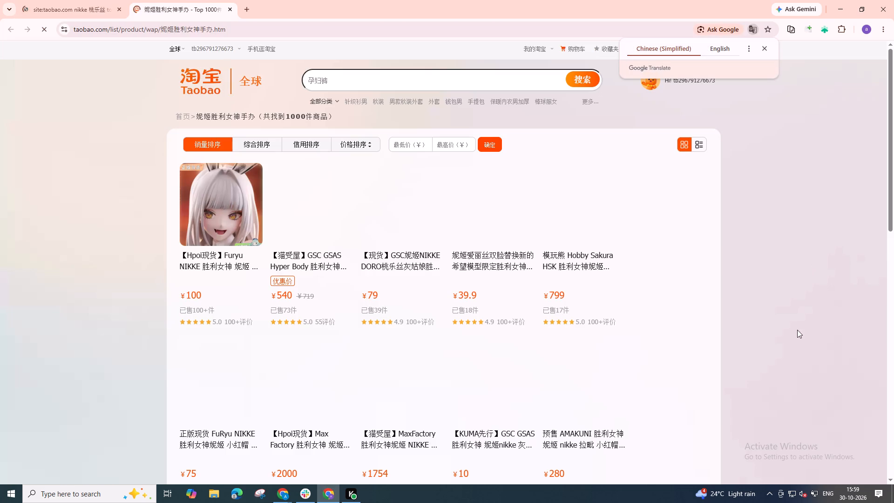
{"action": "left_click", "coordinate": [703, 145]}
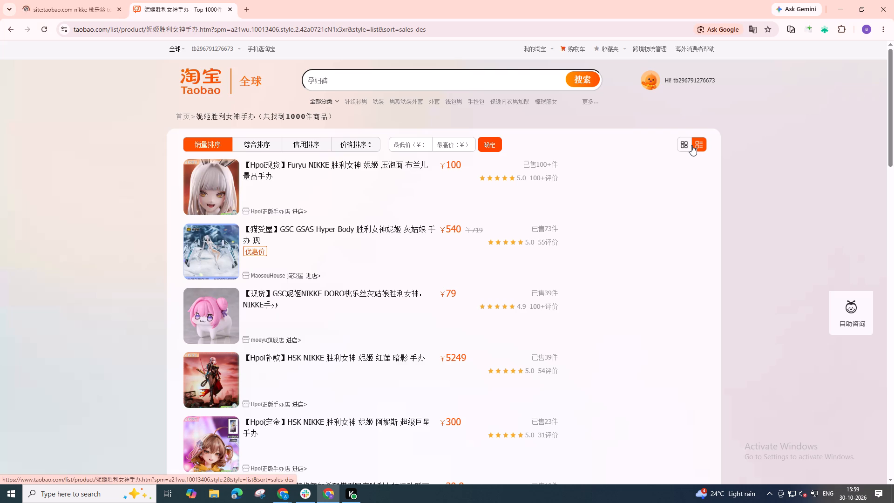
{"action": "scroll", "coordinate": [691, 145], "scroll_direction": "down", "scroll_amount": 2}
{"action": "scroll", "coordinate": [691, 145], "scroll_direction": "up", "scroll_amount": 7}
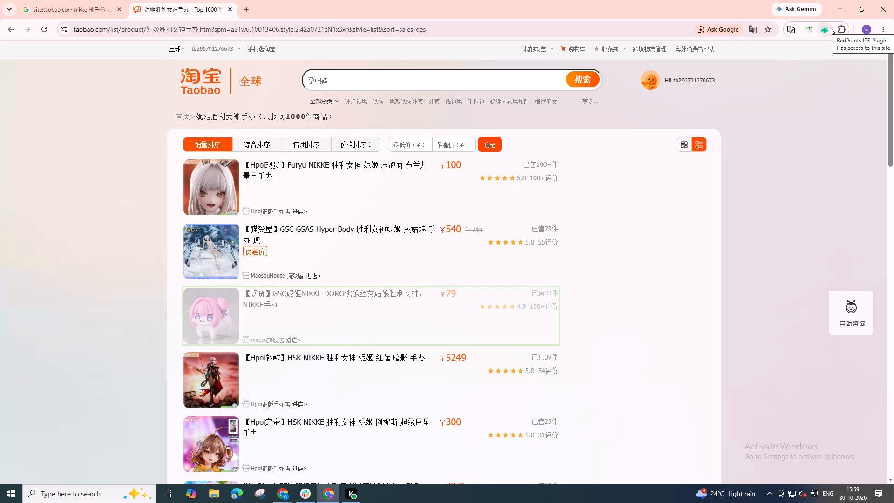
Examine the NIKKE figure listings for relevant Dorothy products, and close the listings tab.
{"action": "scroll", "coordinate": [817, 69], "scroll_direction": "down", "scroll_amount": 4}
{"action": "scroll", "coordinate": [689, 156], "scroll_direction": "down", "scroll_amount": 6}
{"action": "scroll", "coordinate": [421, 283], "scroll_direction": "down", "scroll_amount": 5}
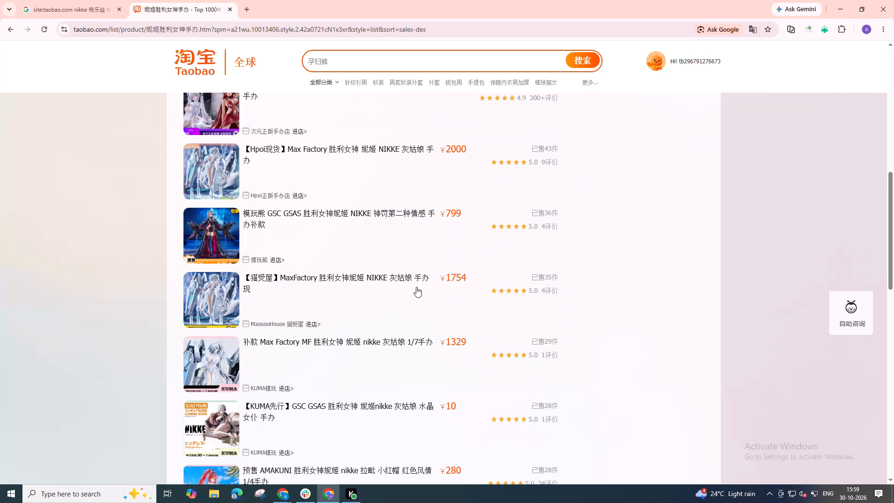
{"action": "scroll", "coordinate": [499, 221], "scroll_direction": "down", "scroll_amount": 7}
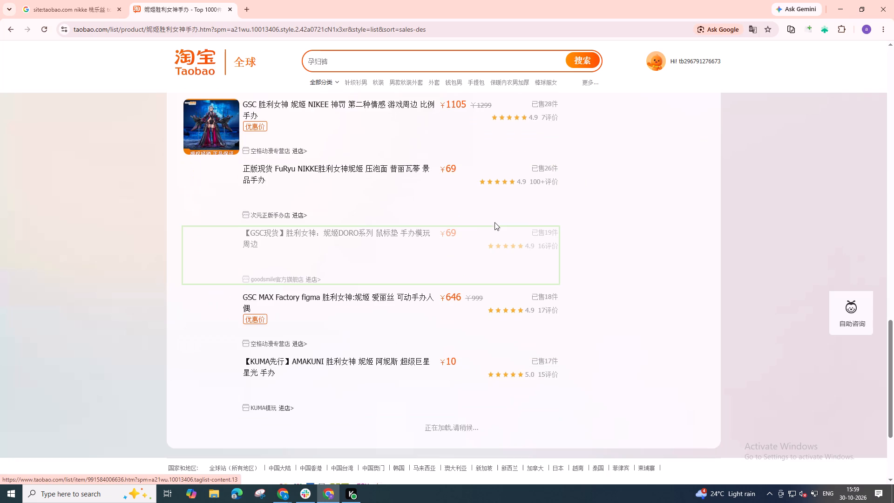
{"action": "scroll", "coordinate": [470, 221], "scroll_direction": "down", "scroll_amount": 4}
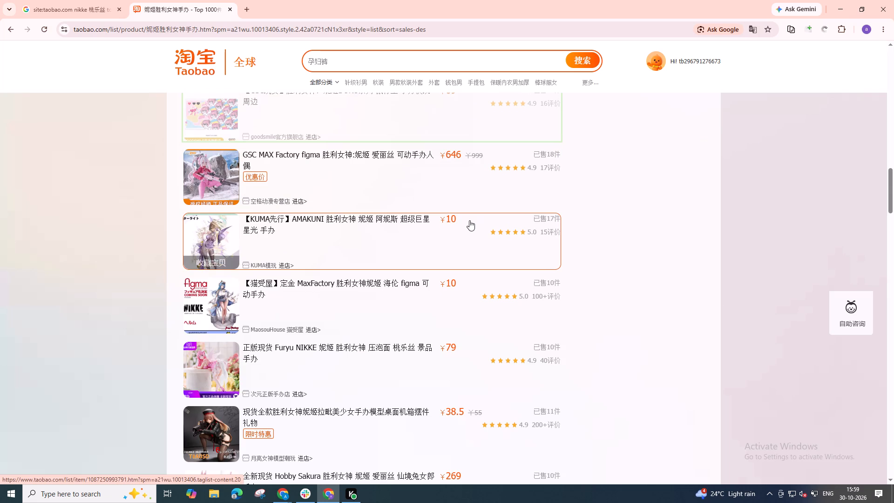
{"action": "scroll", "coordinate": [469, 220], "scroll_direction": "down", "scroll_amount": 9}
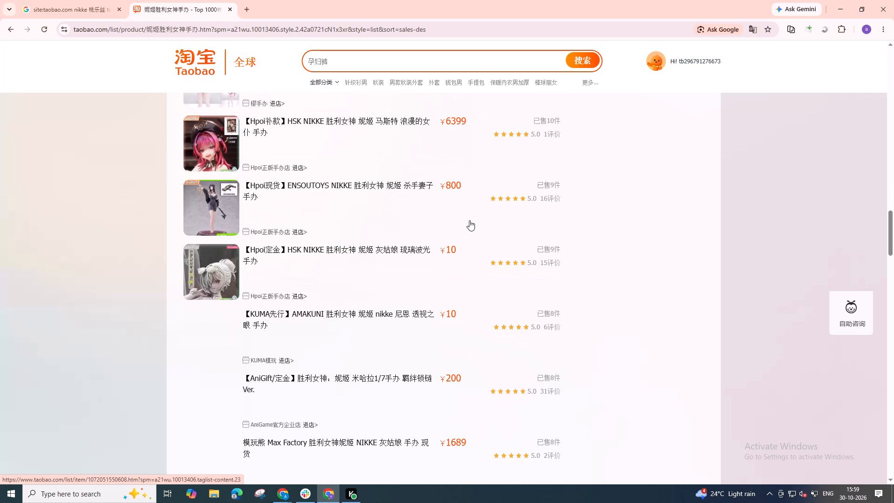
{"action": "key", "text": "ctrl+w"}
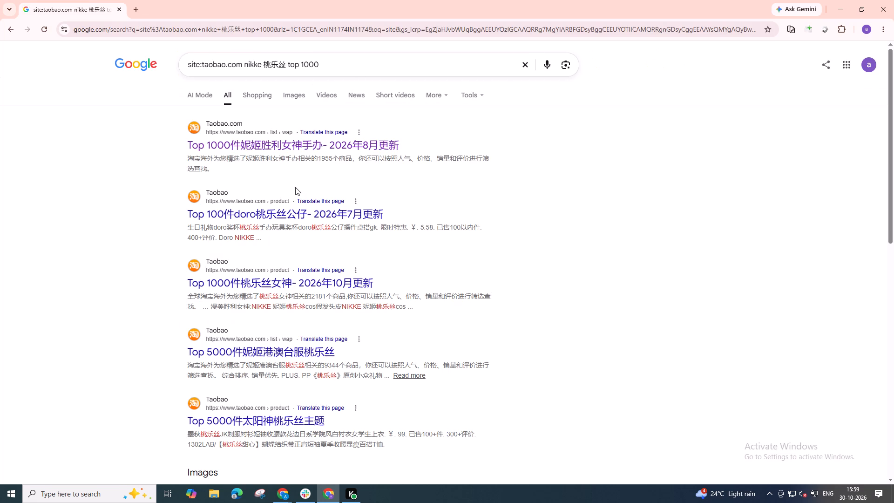
Open the Taobao result "Top 100件doro桃乐丝公仔" in a new tab and show its products as a list.
{"action": "middle_click", "coordinate": [284, 212]}
{"action": "left_click", "coordinate": [173, 0]}
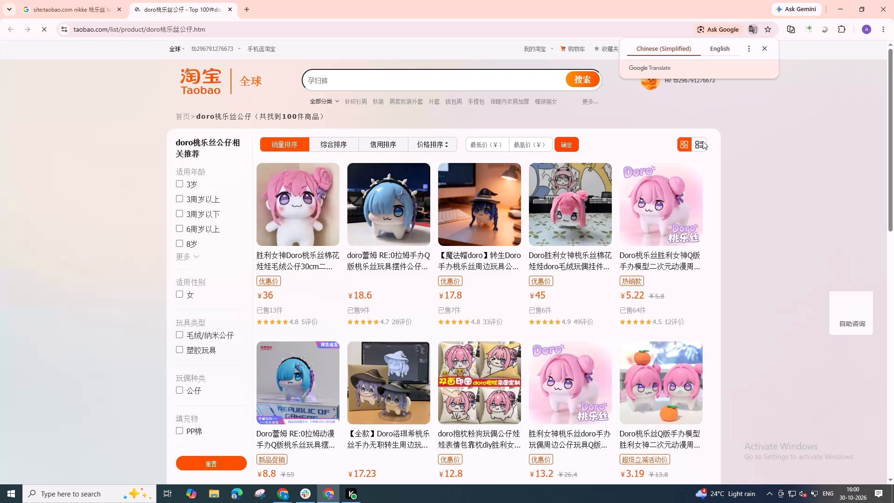
{"action": "scroll", "coordinate": [703, 141], "scroll_direction": "up", "scroll_amount": 1}
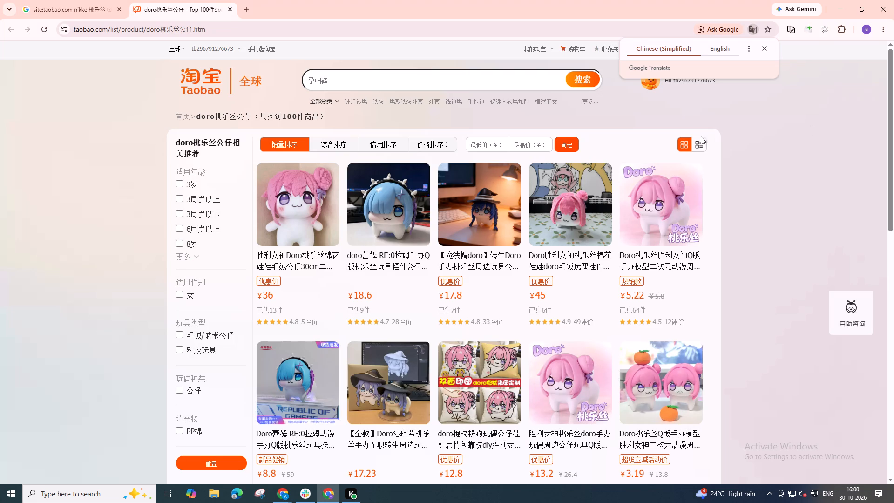
{"action": "left_click", "coordinate": [701, 144]}
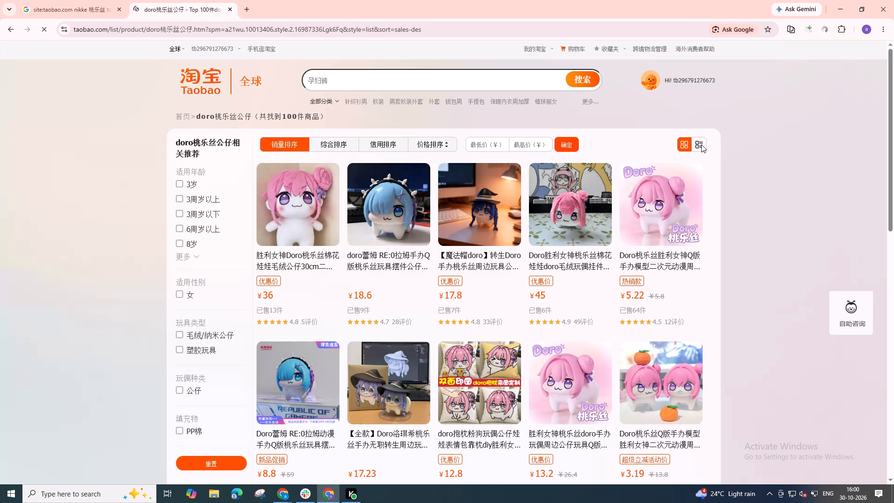
{"action": "scroll", "coordinate": [651, 203], "scroll_direction": "down", "scroll_amount": 2}
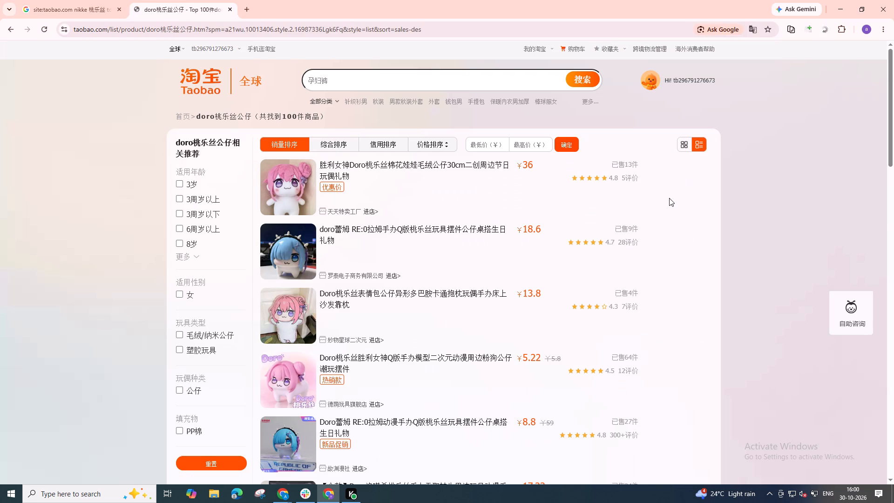
{"action": "scroll", "coordinate": [375, 239], "scroll_direction": "up", "scroll_amount": 2}
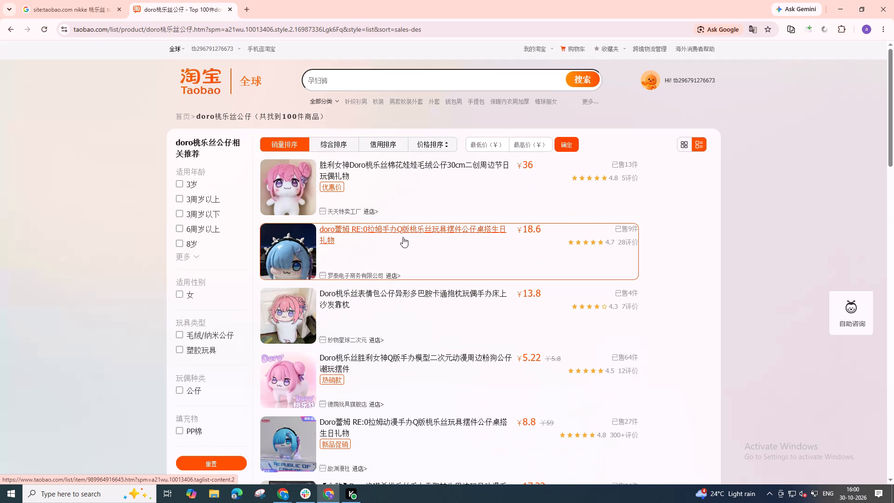
Translate the Doro doll listings page into English and dismiss the translation popup.
{"action": "scroll", "coordinate": [534, 214], "scroll_direction": "down", "scroll_amount": 3}
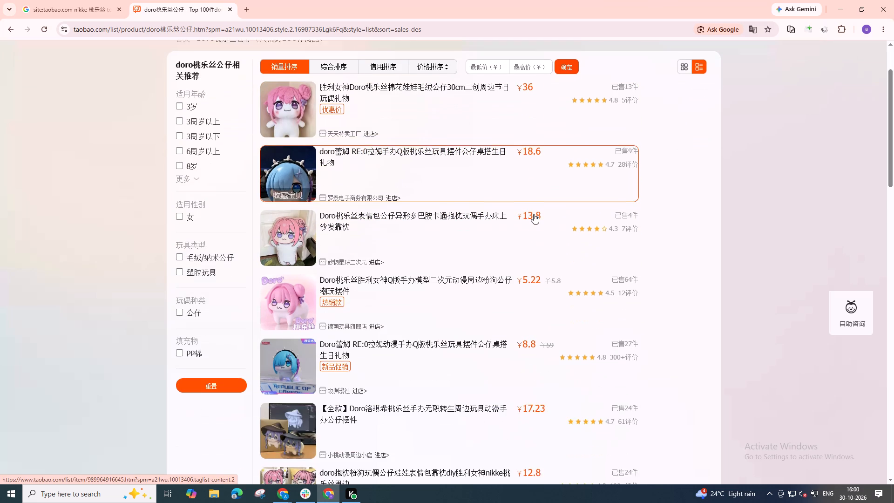
{"action": "right_click", "coordinate": [796, 168]}
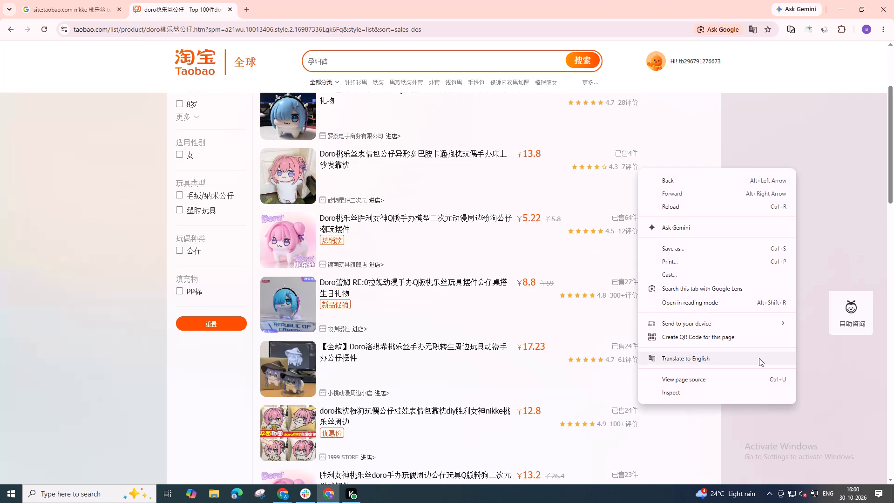
{"action": "left_click", "coordinate": [759, 359]}
{"action": "left_click", "coordinate": [679, 51]}
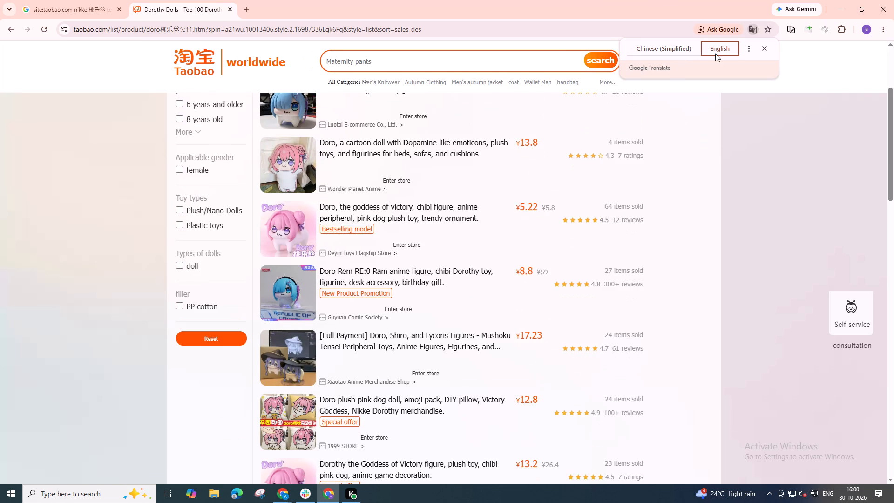
{"action": "left_click", "coordinate": [715, 54]}
{"action": "left_click", "coordinate": [764, 50]}
Examine the Doro doll and figure listings for products that are not yet highlighted in green.
{"action": "scroll", "coordinate": [597, 214], "scroll_direction": "down", "scroll_amount": 3}
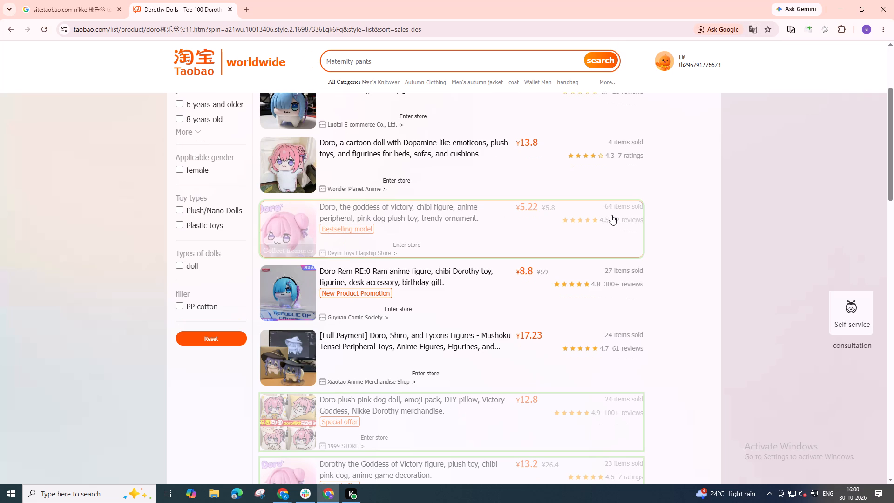
{"action": "scroll", "coordinate": [611, 215], "scroll_direction": "down", "scroll_amount": 3}
{"action": "scroll", "coordinate": [570, 225], "scroll_direction": "down", "scroll_amount": 4}
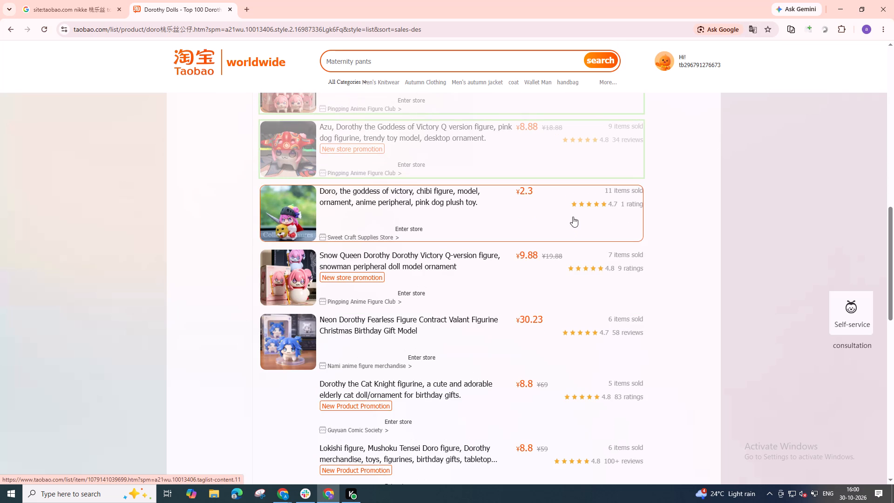
{"action": "scroll", "coordinate": [572, 216], "scroll_direction": "down", "scroll_amount": 9}
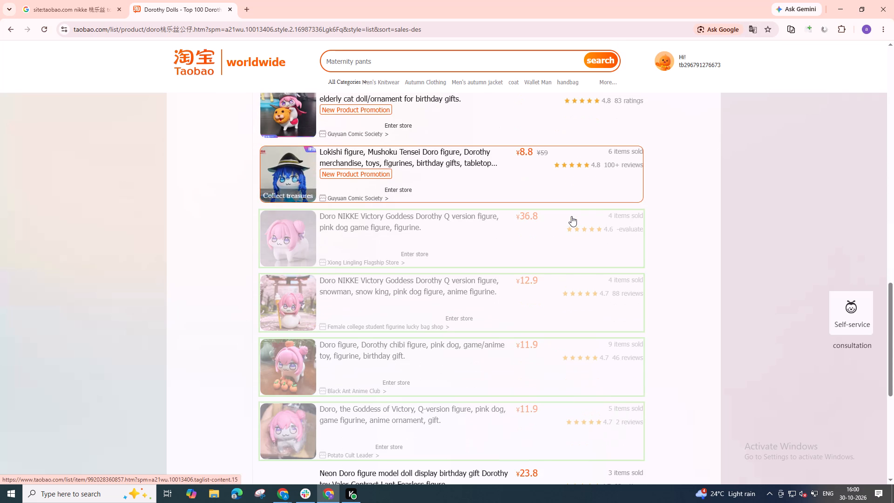
{"action": "scroll", "coordinate": [571, 216], "scroll_direction": "down", "scroll_amount": 5}
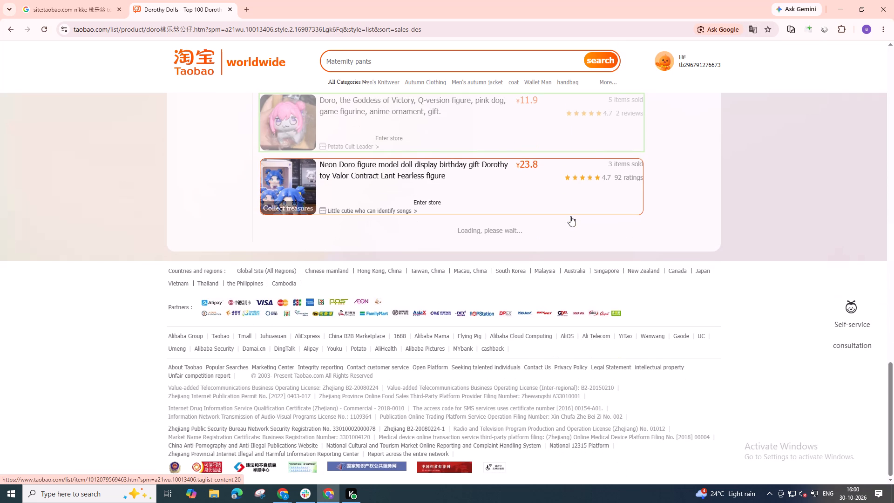
{"action": "scroll", "coordinate": [570, 216], "scroll_direction": "down", "scroll_amount": 2}
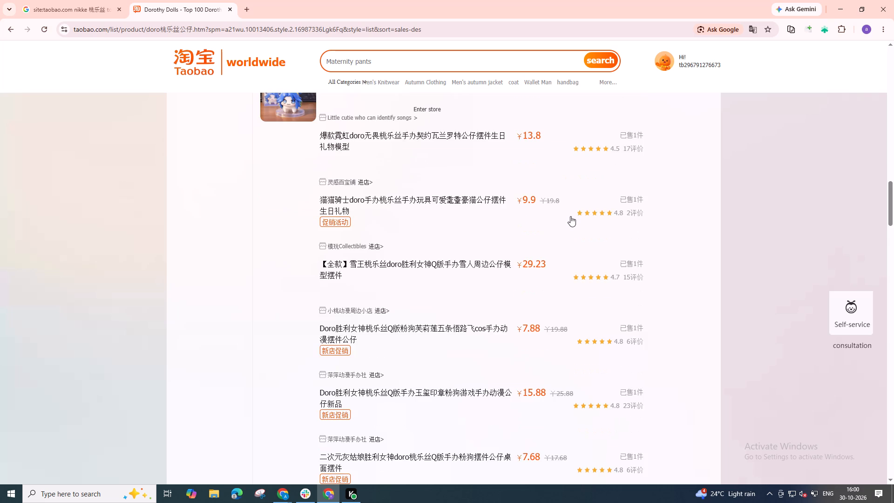
{"action": "scroll", "coordinate": [570, 218], "scroll_direction": "down", "scroll_amount": 4}
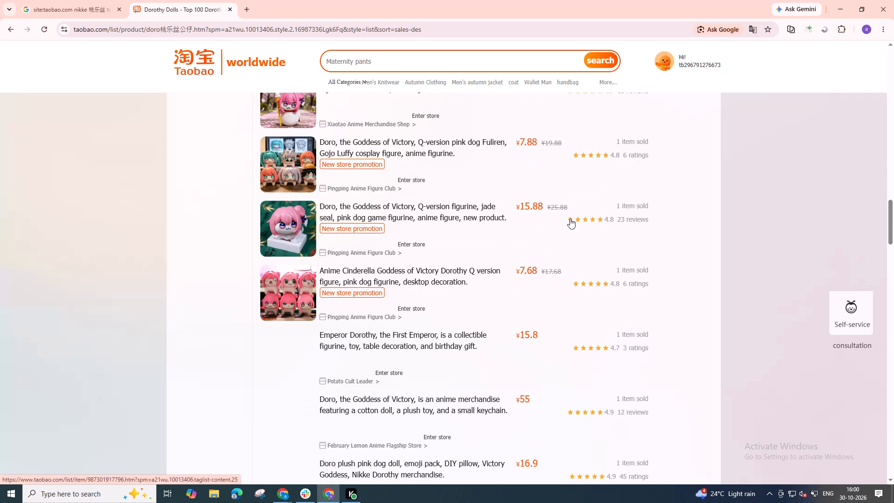
Copy the link of the Doro "pink dog Fuliren, Gojo Luffy cosplay figure" listing into the New Work sheet's Links column, below the last entries.
{"action": "right_click", "coordinate": [449, 151]}
{"action": "left_click", "coordinate": [494, 250]}
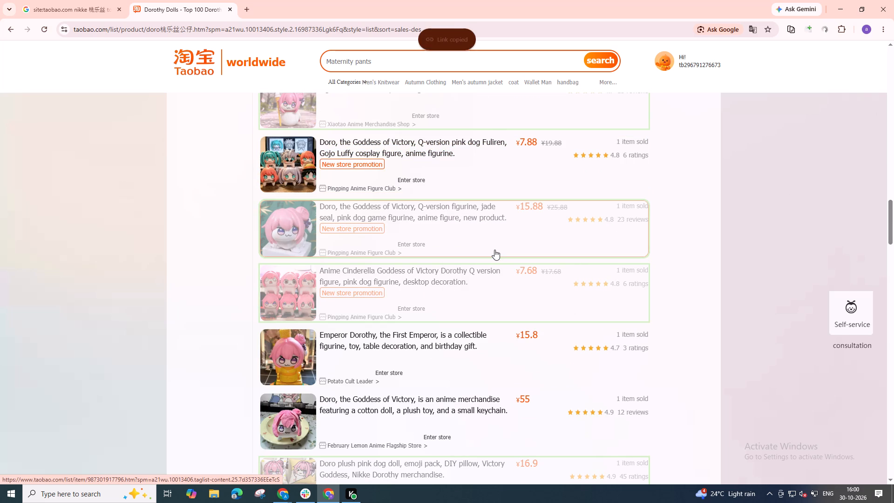
{"action": "key", "text": "alt+Tab"}
{"action": "left_click", "coordinate": [439, 204], "text": "alt"}
{"action": "left_click", "coordinate": [300, 0]}
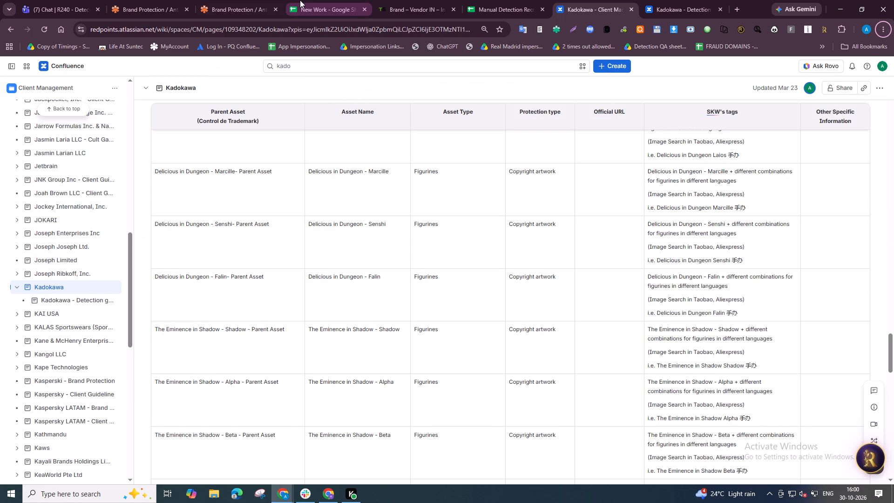
{"action": "scroll", "coordinate": [339, 350], "scroll_direction": "down", "scroll_amount": 6}
{"action": "left_click", "coordinate": [346, 321]}
{"action": "key", "text": "ctrl+End"}
{"action": "key", "text": "ctrl+Left"}
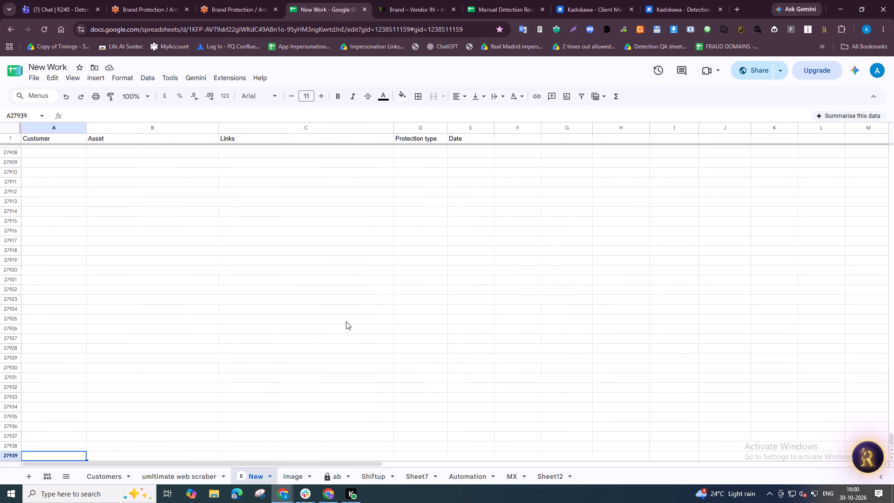
{"action": "key", "text": "ctrl+Left"}
{"action": "key", "text": "ctrl+Up"}
{"action": "key", "text": "Down"}
{"action": "key", "text": "Right"}
{"action": "key", "text": "Right"}
{"action": "key", "text": "Down"}
{"action": "key", "text": "Down"}
{"action": "key", "text": "ctrl+v"}
Copy the same Doro cosplay figure listing's link again, search the New Work sheet for it, and return to the Taobao listings.
{"action": "key", "text": "alt+Tab"}
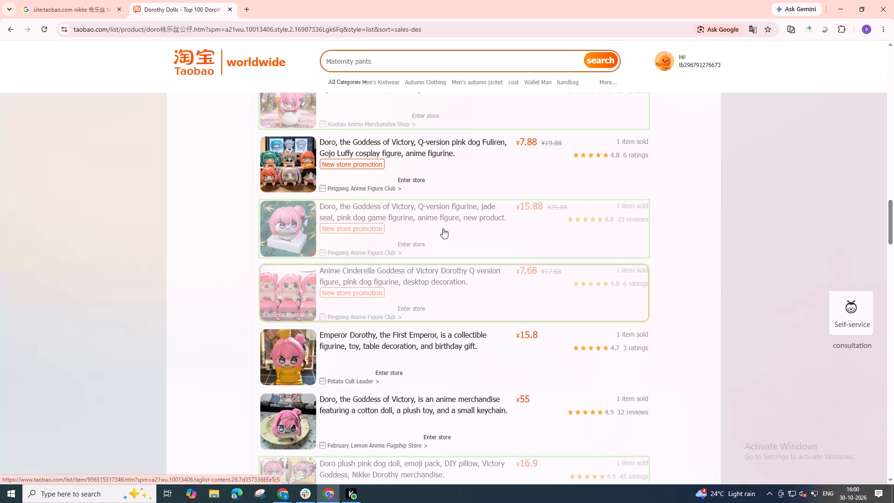
{"action": "right_click", "coordinate": [443, 153]}
{"action": "left_click", "coordinate": [484, 246]}
{"action": "key", "text": "alt+Tab"}
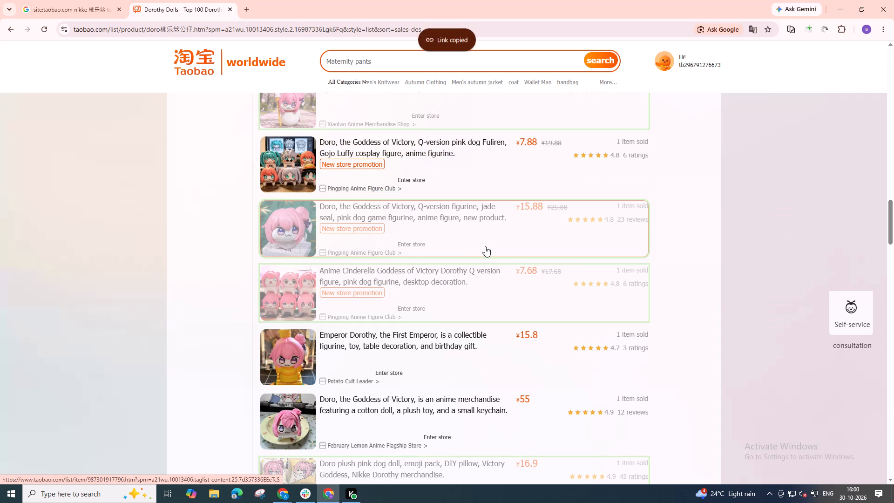
{"action": "key", "text": "ctrl+f"}
{"action": "key", "text": "ctrl+v"}
{"action": "left_click", "coordinate": [346, 259]}
{"action": "key", "text": "alt+Tab"}
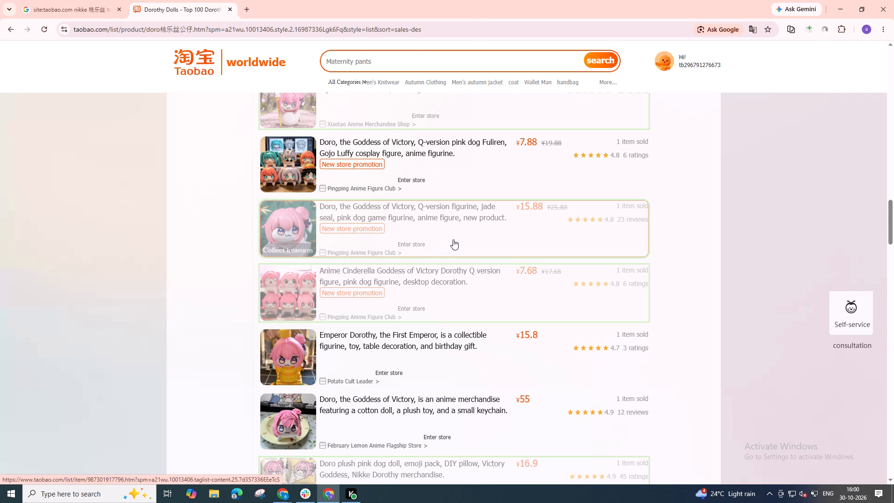
View the full-size image of the "pink dog Fuliren, Gojo Luffy cosplay figure" listing in a separate tab and close it.
{"action": "right_click", "coordinate": [290, 164]}
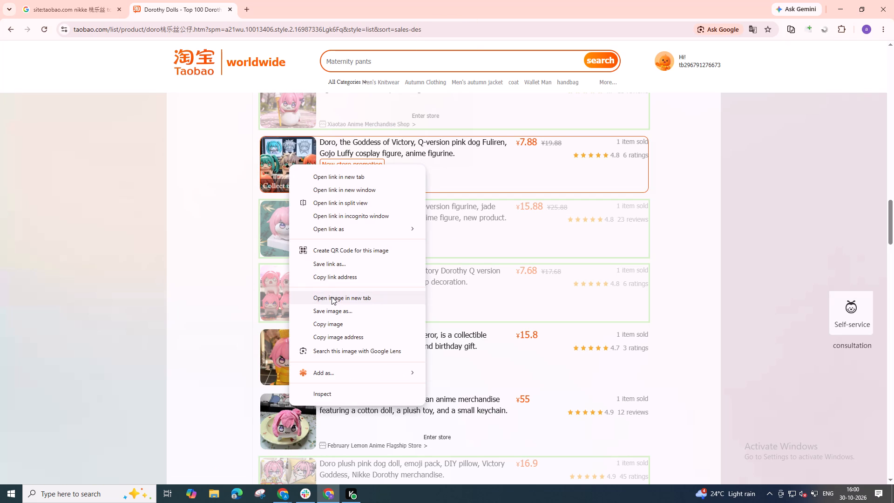
{"action": "left_click", "coordinate": [332, 297]}
{"action": "left_click", "coordinate": [283, 0]}
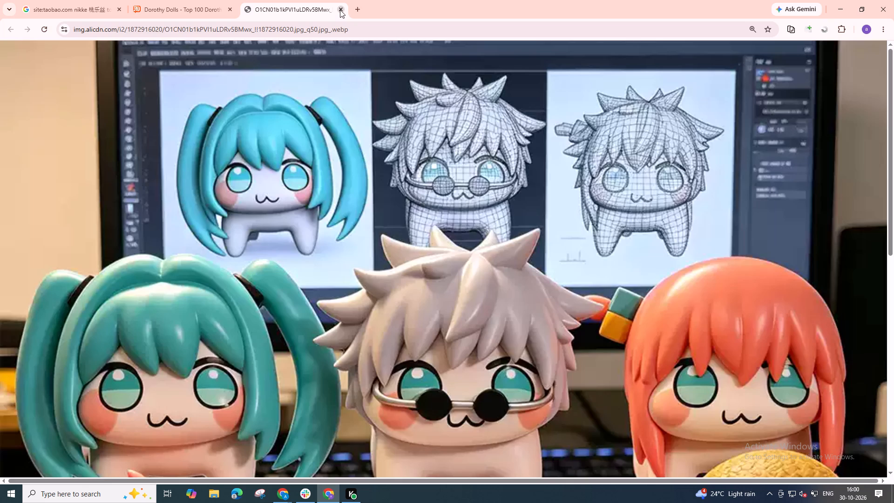
{"action": "scroll", "coordinate": [402, 191], "scroll_direction": "down", "scroll_amount": 5}
{"action": "scroll", "coordinate": [413, 237], "scroll_direction": "down", "scroll_amount": 5}
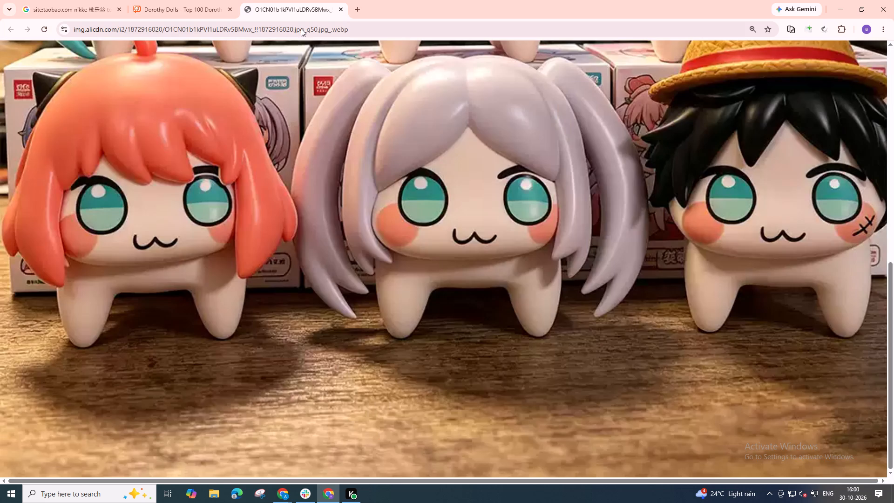
{"action": "left_click", "coordinate": [339, 7]}
Copy the Guyuan Comic Society "Doro burger, Crazy Thursday" figure listing's link into cell C27860 of the New Work sheet and return to Taobao.
{"action": "scroll", "coordinate": [438, 284], "scroll_direction": "down", "scroll_amount": 3}
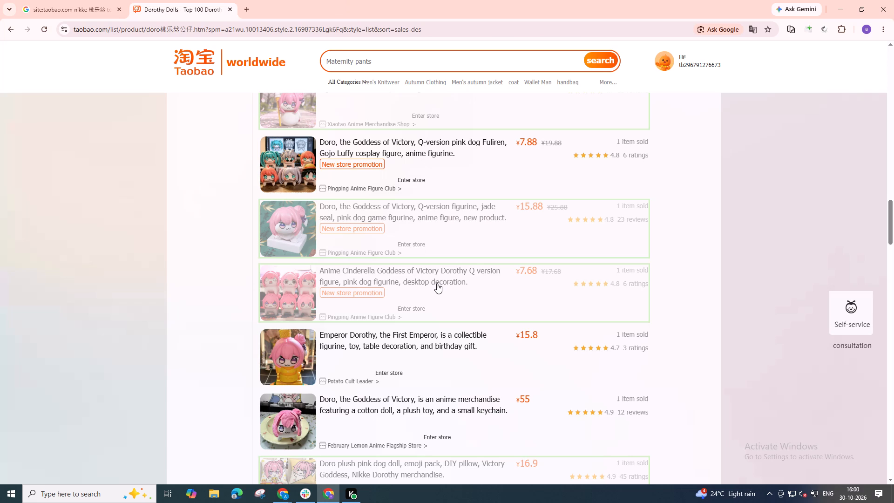
{"action": "scroll", "coordinate": [452, 271], "scroll_direction": "down", "scroll_amount": 3}
{"action": "scroll", "coordinate": [536, 226], "scroll_direction": "down", "scroll_amount": 4}
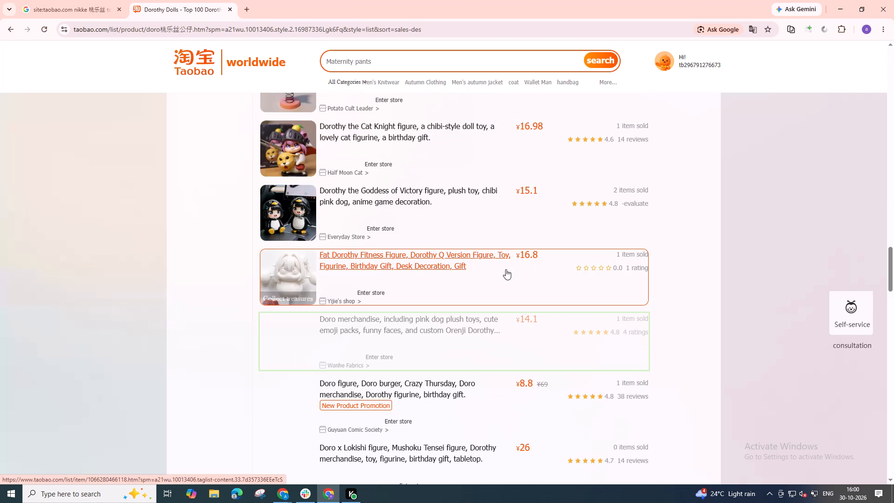
{"action": "scroll", "coordinate": [842, 166], "scroll_direction": "down", "scroll_amount": 4}
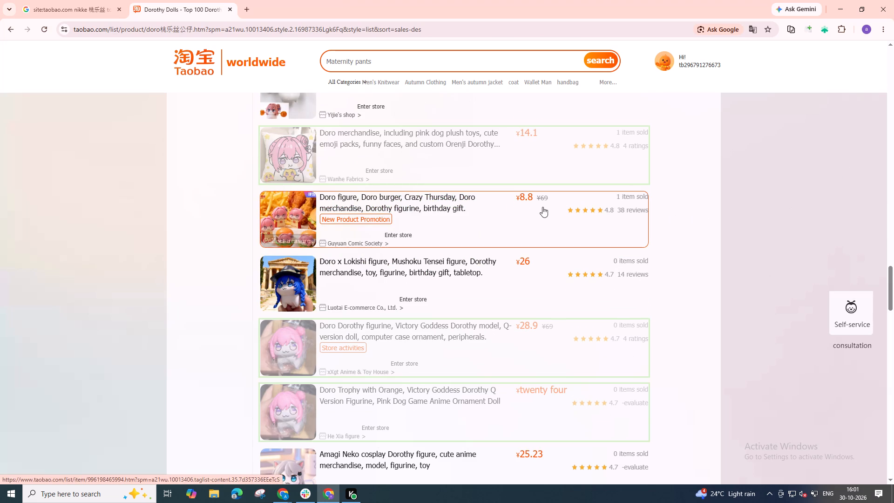
{"action": "right_click", "coordinate": [453, 204]}
{"action": "left_click", "coordinate": [513, 303]}
{"action": "key", "text": "alt+Tab"}
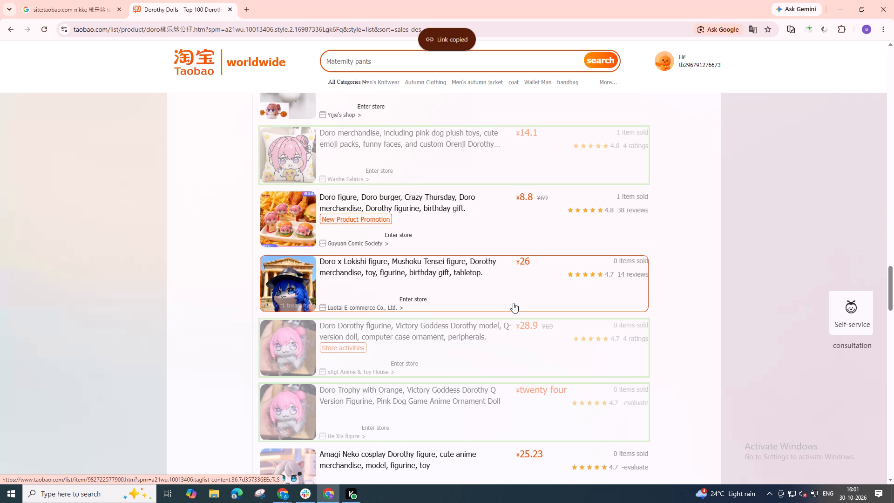
{"action": "left_click", "coordinate": [450, 211]}
{"action": "left_click", "coordinate": [375, 181]}
{"action": "key", "text": "ctrl+v"}
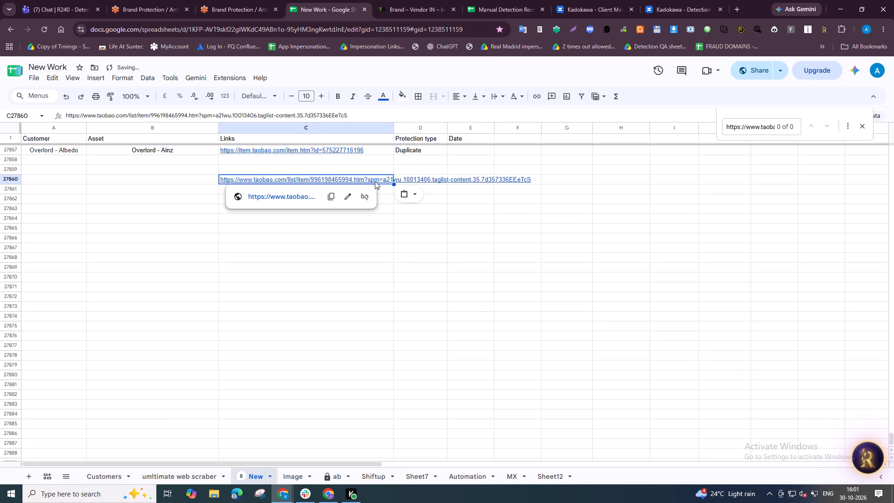
{"action": "left_click", "coordinate": [365, 253]}
{"action": "key", "text": "alt+Tab"}
Copy the ¥59.69 Doro plush pink dog doll listing's link (Everyday's Selected Small Shops) into cell C27862 and return to Taobao.
{"action": "scroll", "coordinate": [463, 241], "scroll_direction": "down", "scroll_amount": 6}
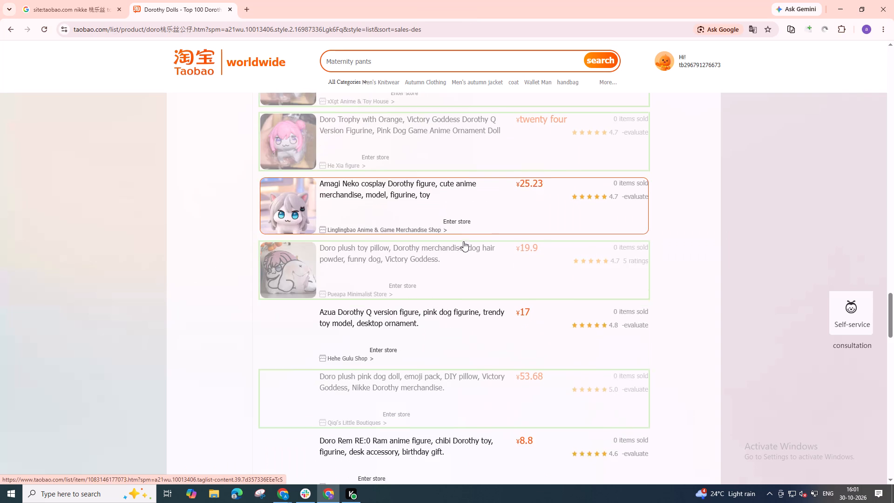
{"action": "scroll", "coordinate": [467, 241], "scroll_direction": "down", "scroll_amount": 11}
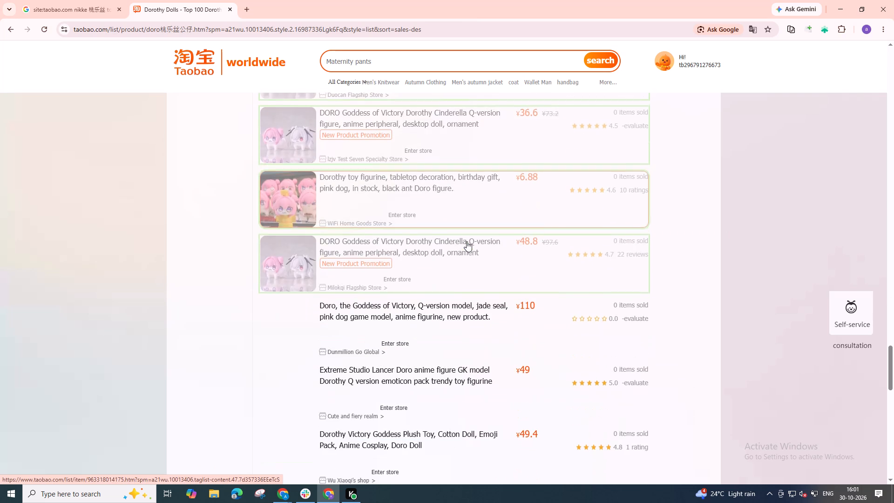
{"action": "scroll", "coordinate": [468, 241], "scroll_direction": "down", "scroll_amount": 3}
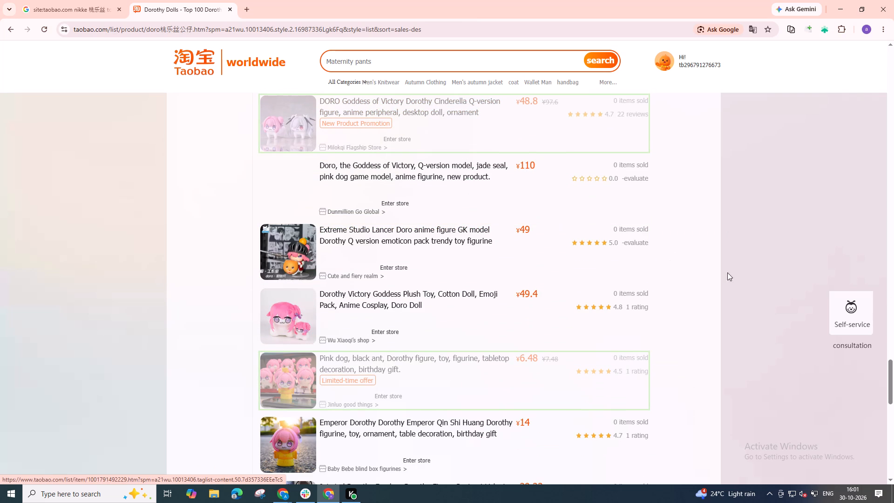
{"action": "scroll", "coordinate": [728, 226], "scroll_direction": "down", "scroll_amount": 5}
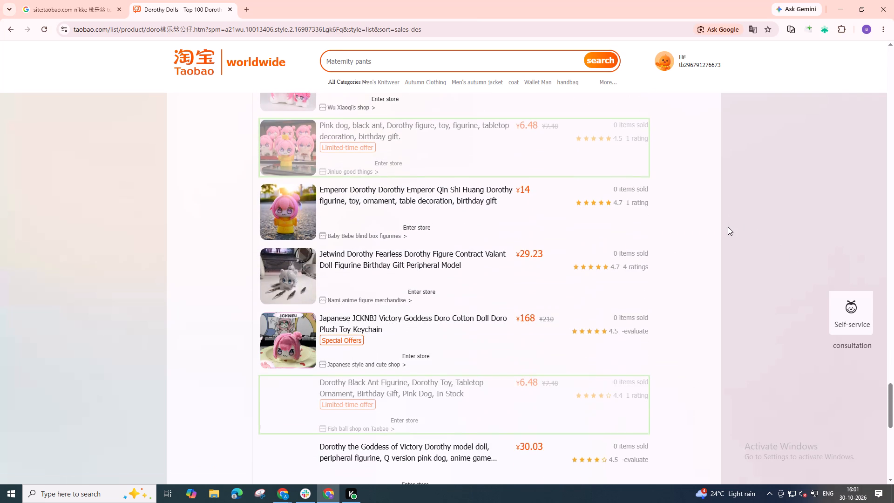
{"action": "scroll", "coordinate": [726, 228], "scroll_direction": "down", "scroll_amount": 10}
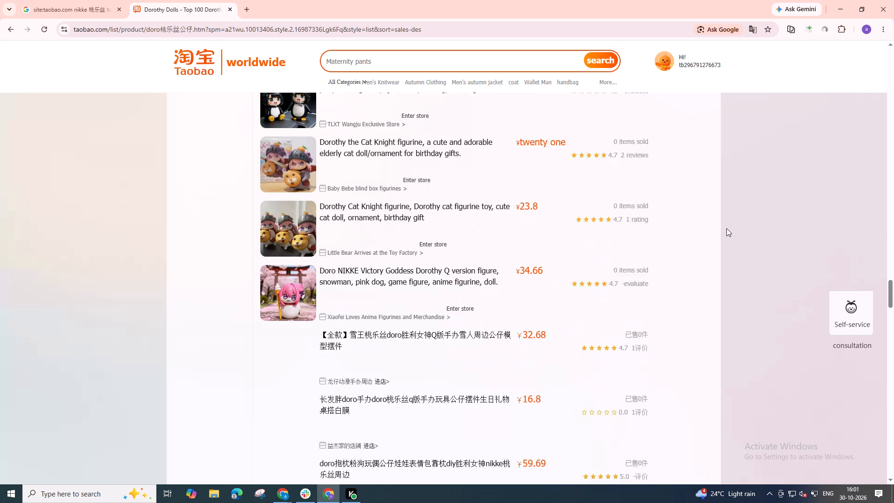
{"action": "scroll", "coordinate": [726, 228], "scroll_direction": "down", "scroll_amount": 2}
{"action": "scroll", "coordinate": [678, 255], "scroll_direction": "down", "scroll_amount": 4}
{"action": "scroll", "coordinate": [593, 241], "scroll_direction": "up", "scroll_amount": 2}
{"action": "right_click", "coordinate": [426, 190]}
{"action": "left_click", "coordinate": [459, 286]}
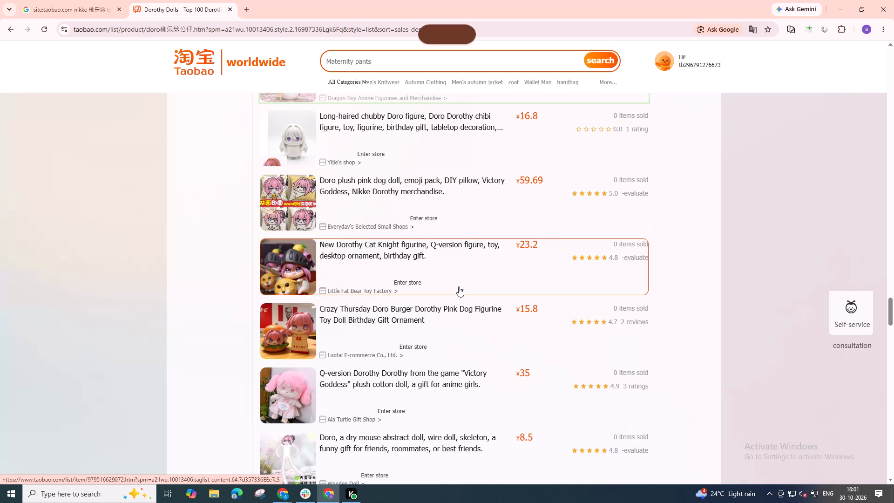
{"action": "key", "text": "alt+Tab"}
{"action": "left_click", "coordinate": [354, 201]}
{"action": "key", "text": "ctrl+v"}
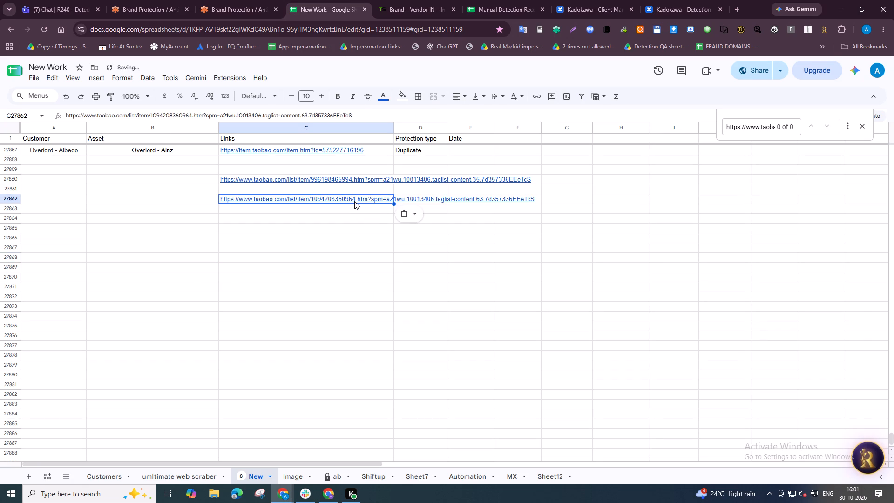
{"action": "key", "text": "alt+Tab"}
Copy the ¥51.49 Doro plush pink dog doll listing's link (McDull Specialty Store) into cell C27861 and return to Taobao.
{"action": "scroll", "coordinate": [731, 232], "scroll_direction": "down", "scroll_amount": 4}
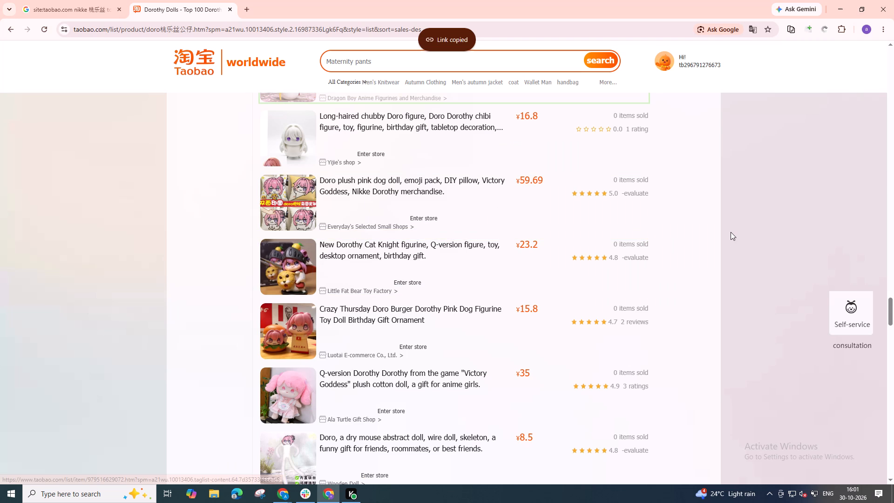
{"action": "scroll", "coordinate": [731, 232], "scroll_direction": "down", "scroll_amount": 6}
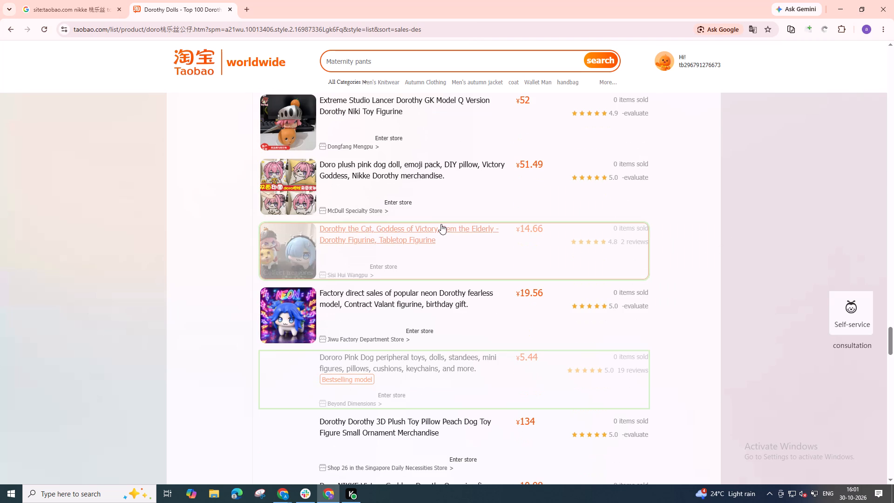
{"action": "right_click", "coordinate": [432, 172]}
{"action": "left_click", "coordinate": [495, 269]}
{"action": "key", "text": "alt+Tab"}
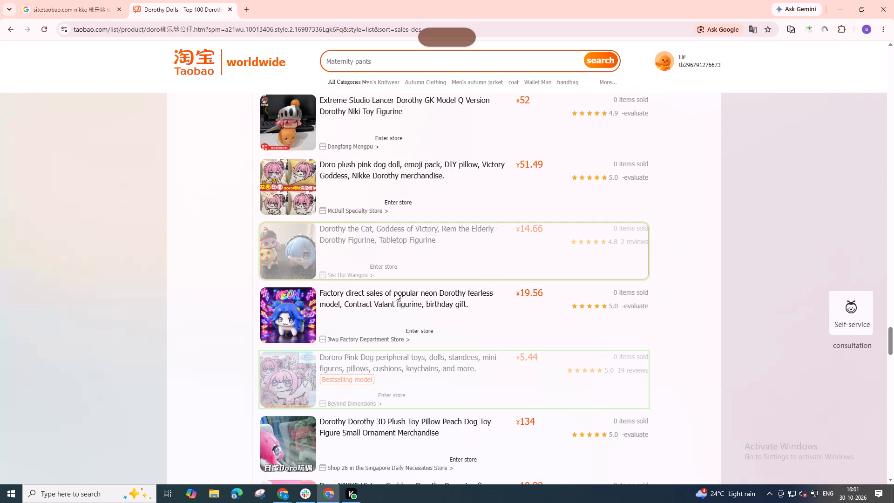
{"action": "left_click", "coordinate": [371, 189]}
{"action": "key", "text": "ctrl+v"}
{"action": "left_click", "coordinate": [369, 236]}
{"action": "key", "text": "alt+Tab"}
Copy the ¥35.9 Doro plush pink dog doll listing's link (Yaoyao Home Textile Customization Factory) into cell C27864 and return to Taobao.
{"action": "scroll", "coordinate": [578, 259], "scroll_direction": "down", "scroll_amount": 5}
{"action": "scroll", "coordinate": [565, 299], "scroll_direction": "down", "scroll_amount": 4}
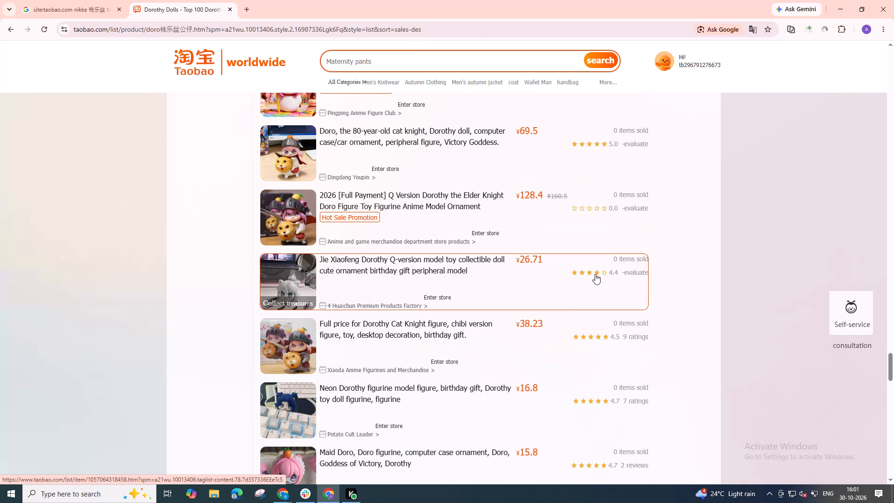
{"action": "scroll", "coordinate": [595, 274], "scroll_direction": "down", "scroll_amount": 12}
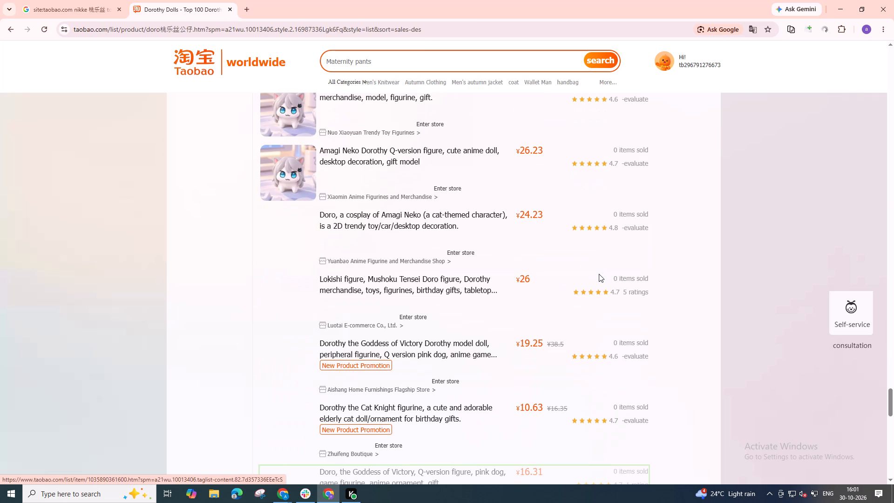
{"action": "scroll", "coordinate": [600, 274], "scroll_direction": "down", "scroll_amount": 4}
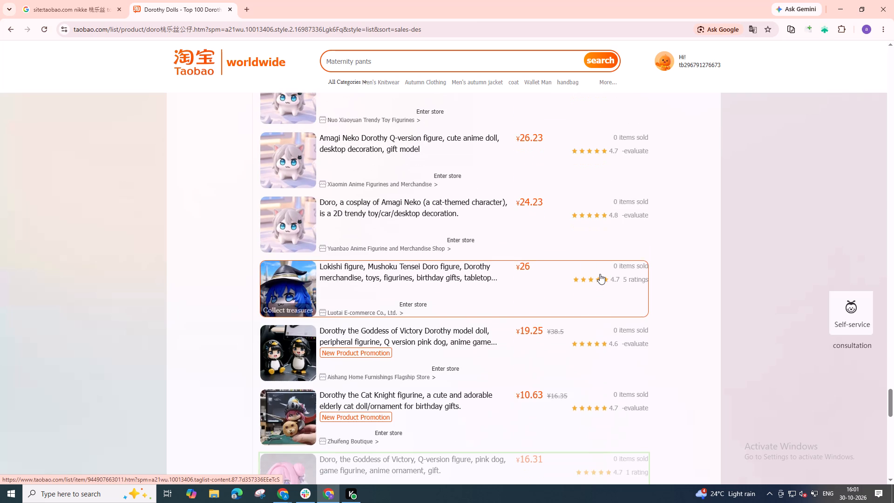
{"action": "scroll", "coordinate": [600, 274], "scroll_direction": "down", "scroll_amount": 2}
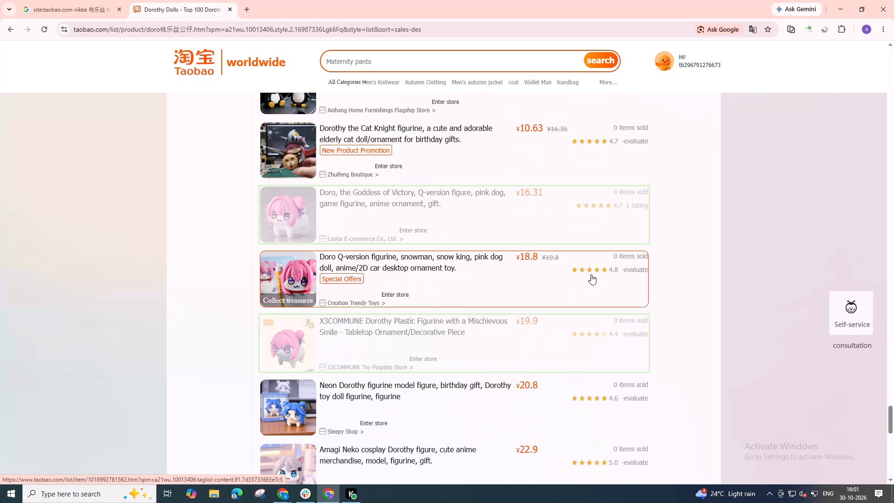
{"action": "scroll", "coordinate": [786, 140], "scroll_direction": "down", "scroll_amount": 6}
{"action": "scroll", "coordinate": [777, 230], "scroll_direction": "down", "scroll_amount": 7}
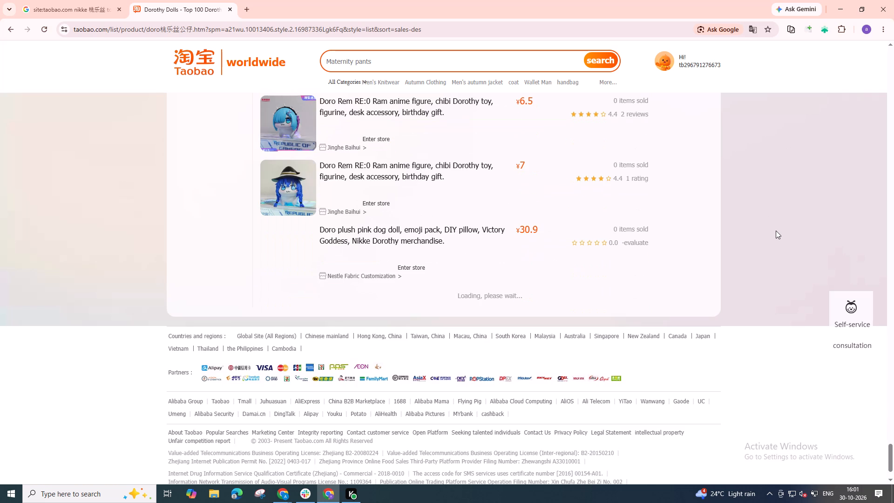
{"action": "scroll", "coordinate": [768, 218], "scroll_direction": "down", "scroll_amount": 2}
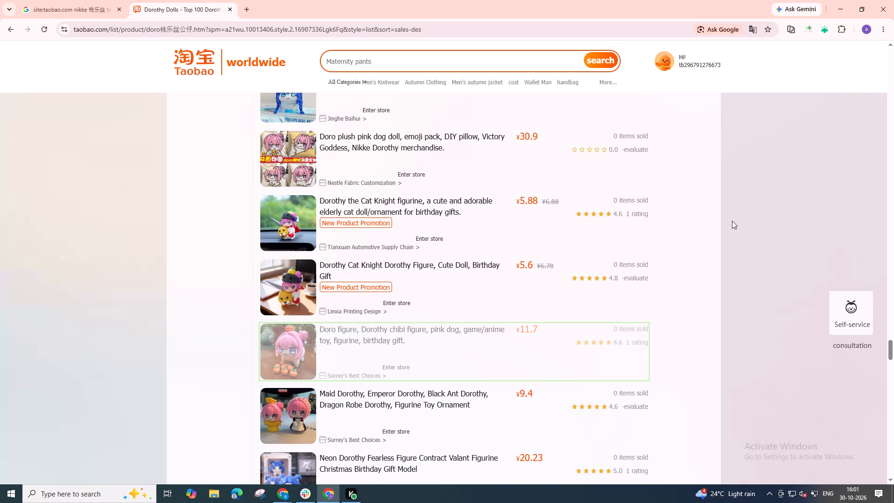
{"action": "scroll", "coordinate": [579, 396], "scroll_direction": "down", "scroll_amount": 5}
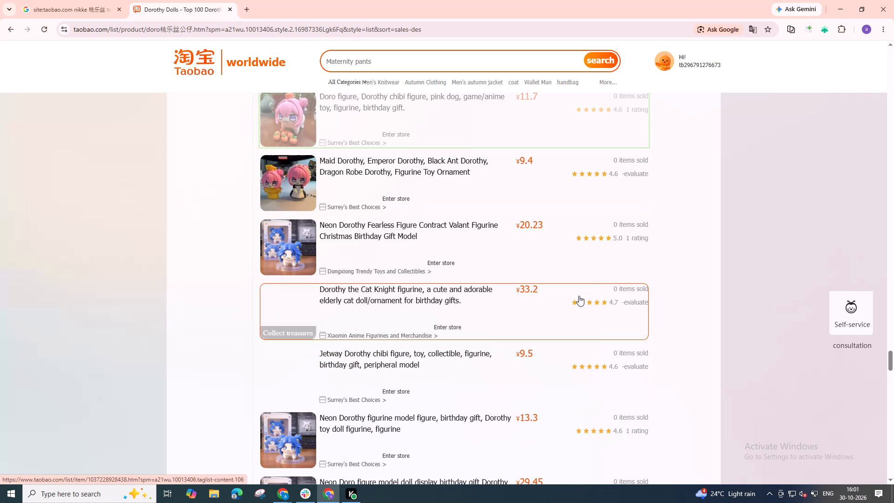
{"action": "scroll", "coordinate": [596, 289], "scroll_direction": "down", "scroll_amount": 5}
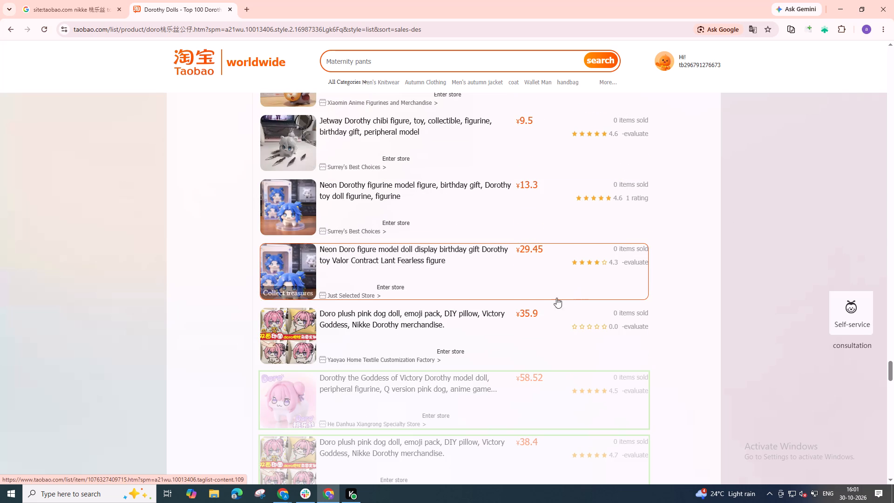
{"action": "right_click", "coordinate": [415, 325]}
{"action": "left_click", "coordinate": [493, 423]}
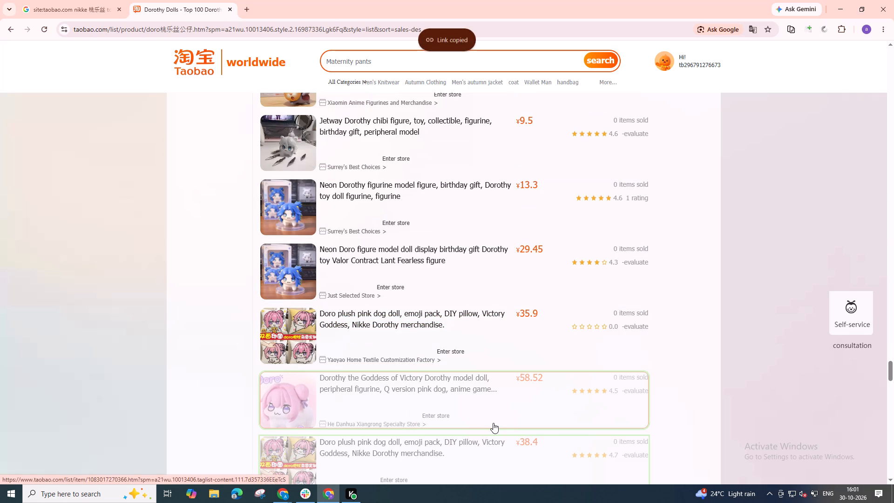
{"action": "key", "text": "alt+Tab"}
{"action": "left_click", "coordinate": [350, 214]}
{"action": "key", "text": "ctrl+v"}
{"action": "key", "text": "alt+Tab"}
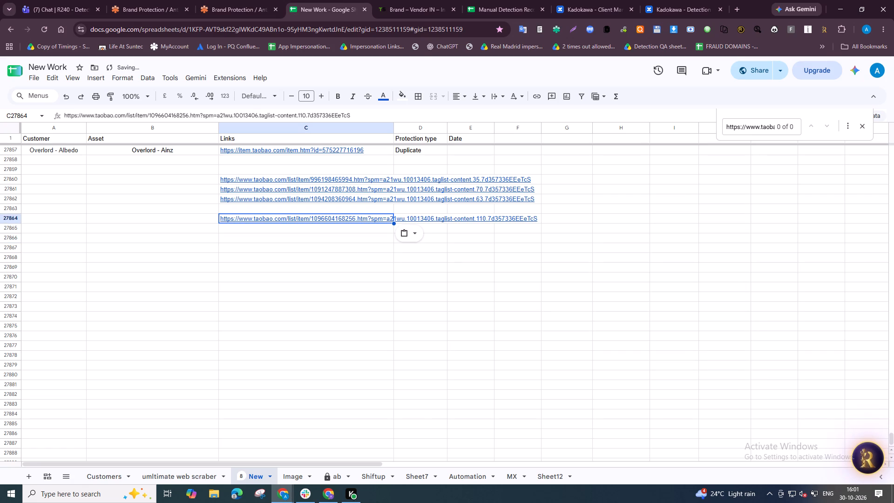
Copy the ¥13.7 "Doro Dorothy figure, toy, trophy" listing's link (Finding a treasure is great!) into cell C27863 and return to Taobao.
{"action": "scroll", "coordinate": [390, 257], "scroll_direction": "down", "scroll_amount": 5}
{"action": "scroll", "coordinate": [668, 276], "scroll_direction": "down", "scroll_amount": 2}
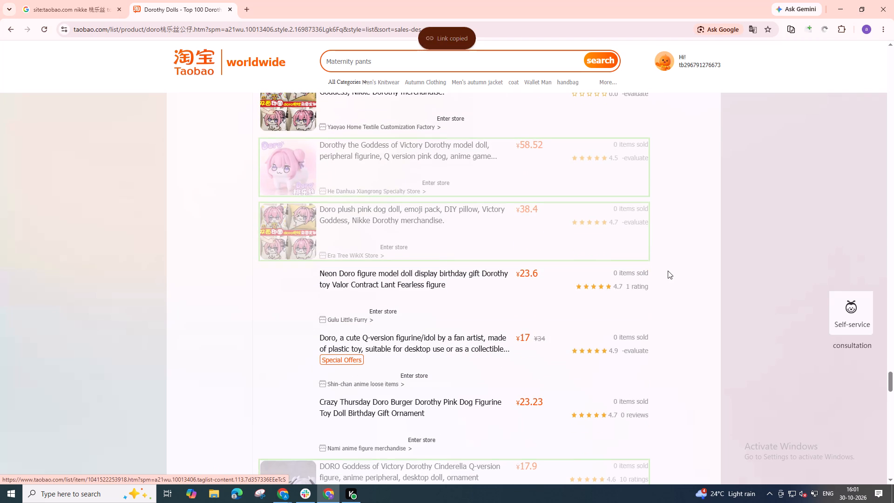
{"action": "scroll", "coordinate": [668, 271], "scroll_direction": "down", "scroll_amount": 1}
{"action": "scroll", "coordinate": [513, 311], "scroll_direction": "down", "scroll_amount": 10}
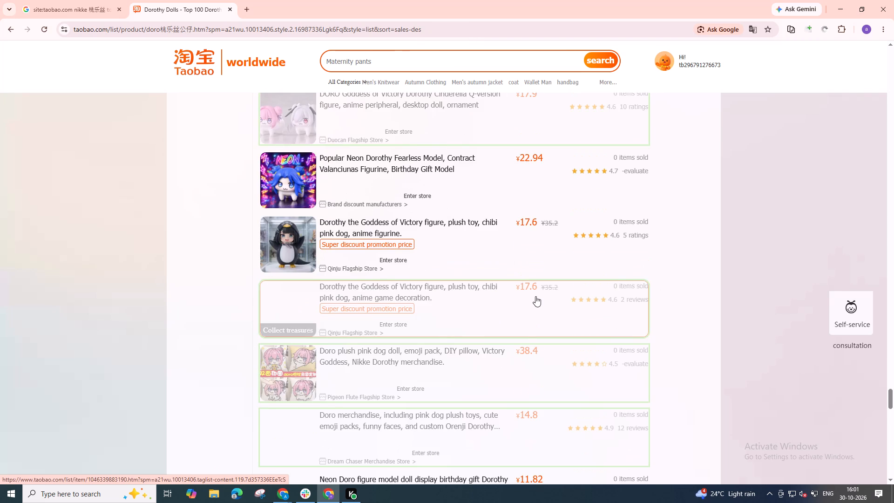
{"action": "scroll", "coordinate": [561, 253], "scroll_direction": "down", "scroll_amount": 5}
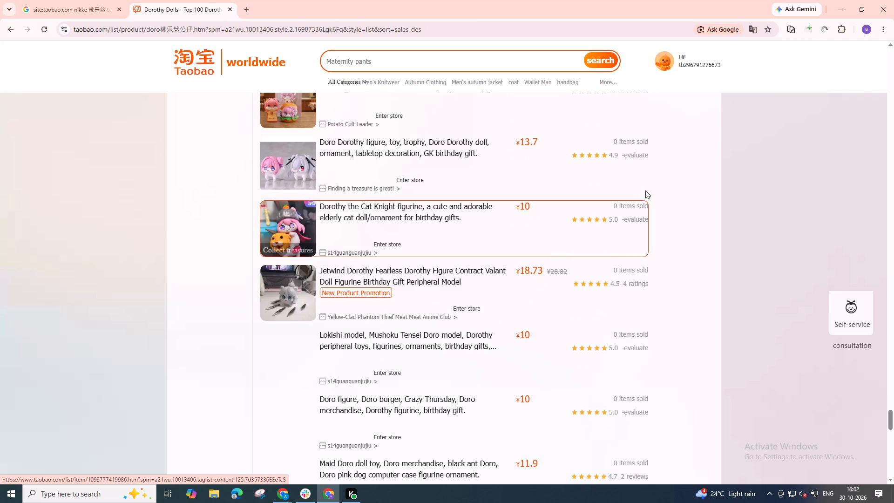
{"action": "right_click", "coordinate": [451, 154]}
{"action": "left_click", "coordinate": [495, 249]}
{"action": "key", "text": "alt+Tab"}
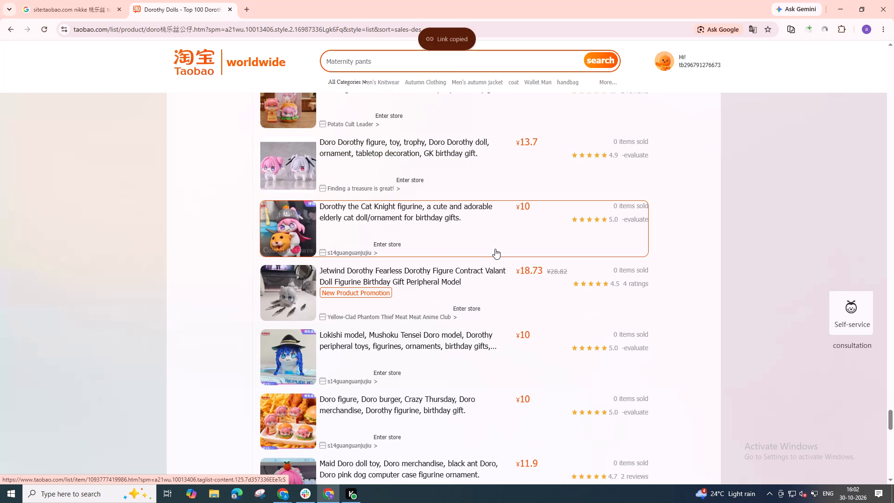
{"action": "left_click", "coordinate": [384, 207]}
{"action": "key", "text": "ctrl+v"}
{"action": "left_click", "coordinate": [372, 253]}
{"action": "key", "text": "alt+Tab"}
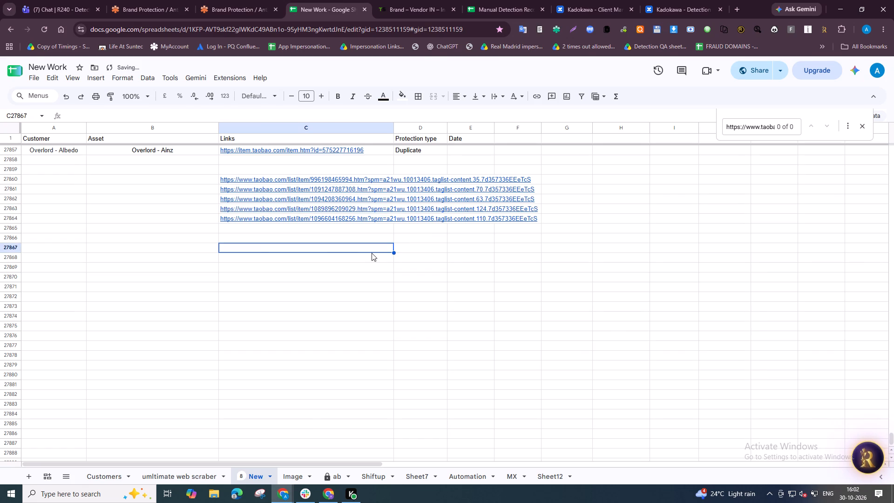
Copy the ¥8.84 "Dorothy airplane figurine toy" listing's link (Top Scholar Selection) into cell C27867 and return to Taobao.
{"action": "scroll", "coordinate": [452, 285], "scroll_direction": "down", "scroll_amount": 6}
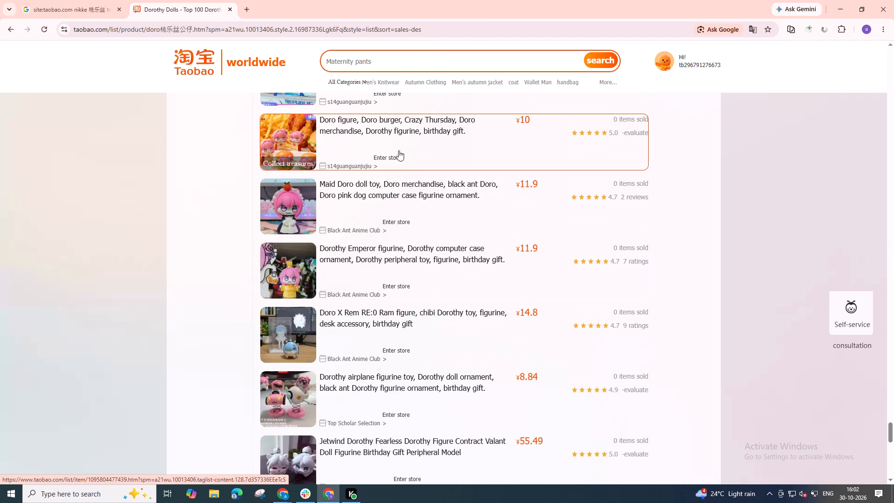
{"action": "scroll", "coordinate": [603, 283], "scroll_direction": "down", "scroll_amount": 5}
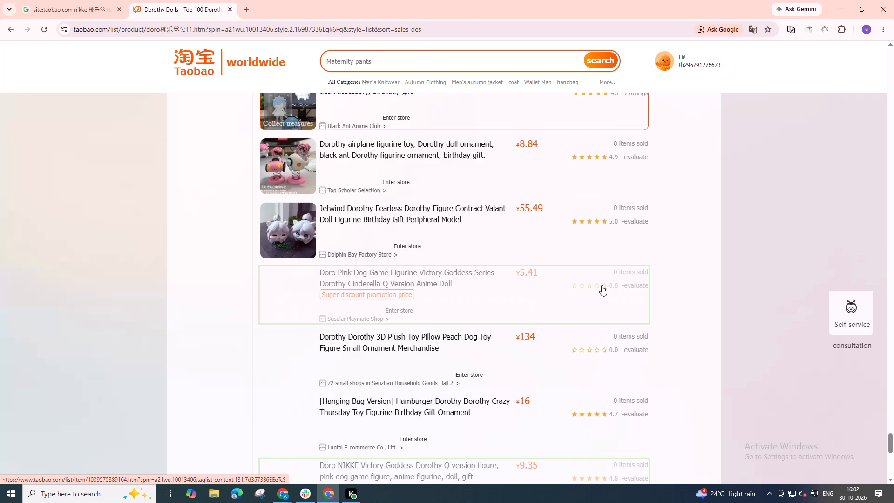
{"action": "right_click", "coordinate": [480, 153]}
{"action": "left_click", "coordinate": [543, 249]}
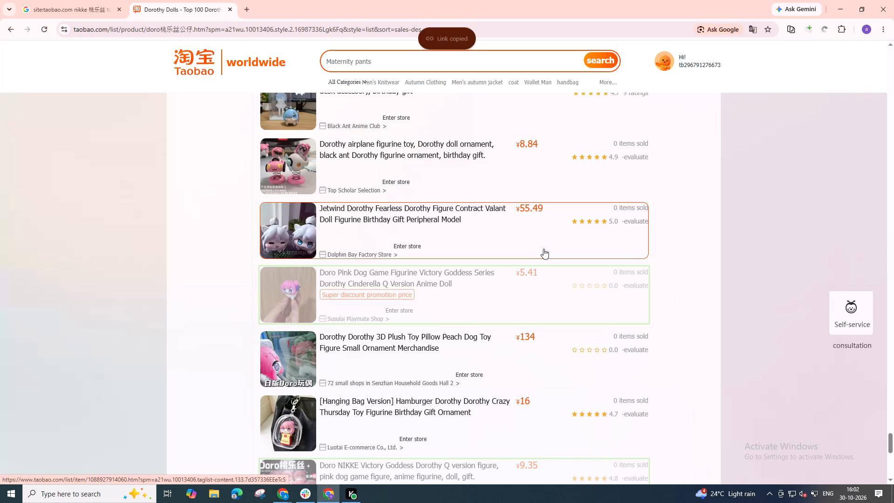
{"action": "key", "text": "alt+Tab"}
{"action": "key", "text": "ctrl+v"}
{"action": "key", "text": "alt+Tab"}
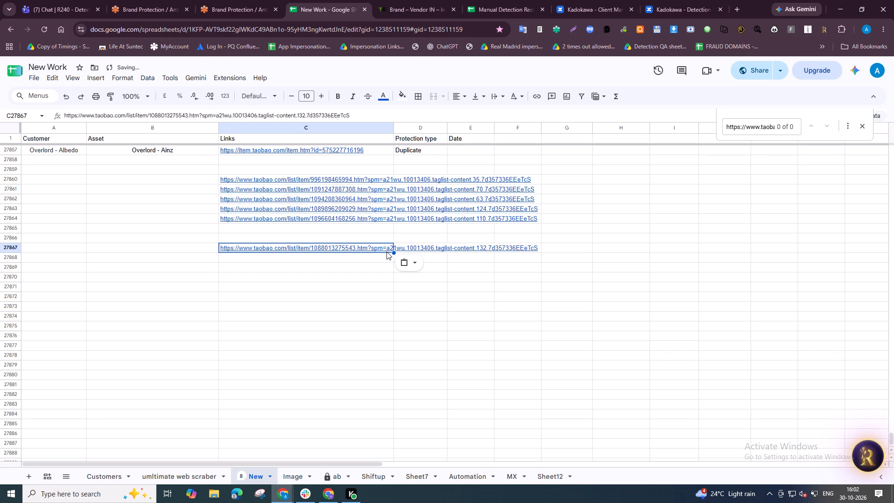
Check the following Doro doll results for listings not yet highlighted, then close that results page.
{"action": "scroll", "coordinate": [550, 280], "scroll_direction": "down", "scroll_amount": 5}
{"action": "scroll", "coordinate": [578, 251], "scroll_direction": "down", "scroll_amount": 3}
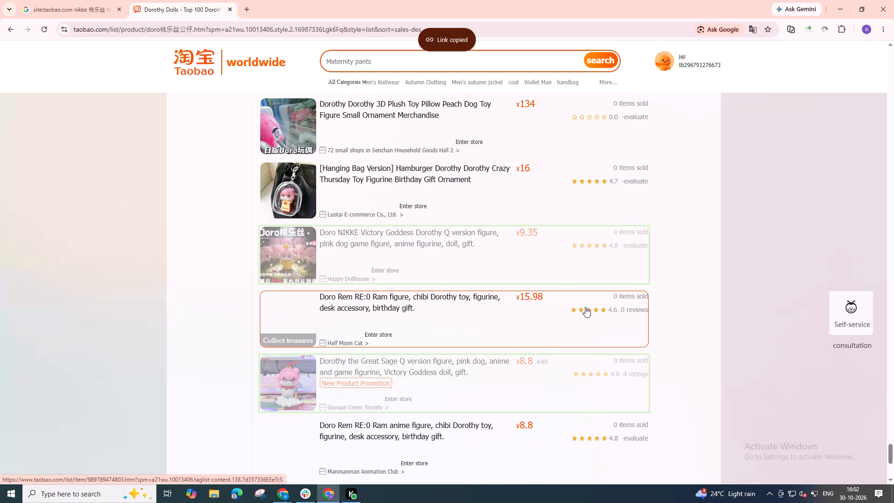
{"action": "scroll", "coordinate": [538, 269], "scroll_direction": "down", "scroll_amount": 2}
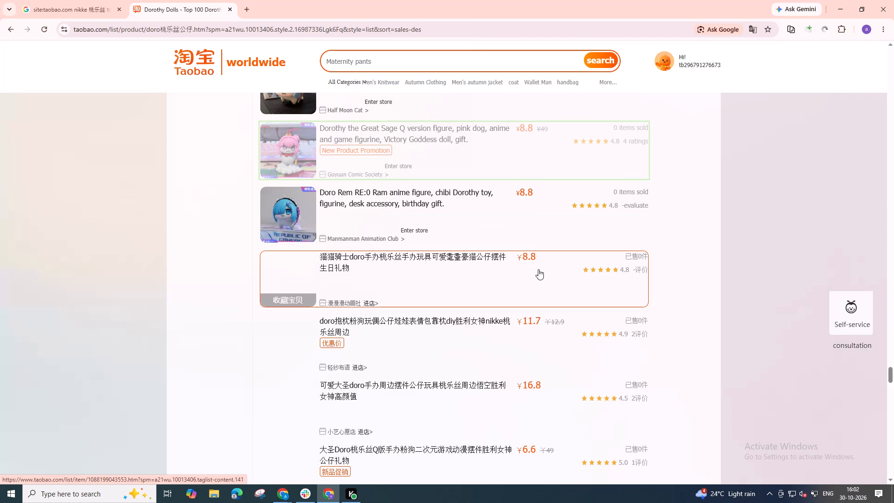
{"action": "scroll", "coordinate": [667, 211], "scroll_direction": "down", "scroll_amount": 3}
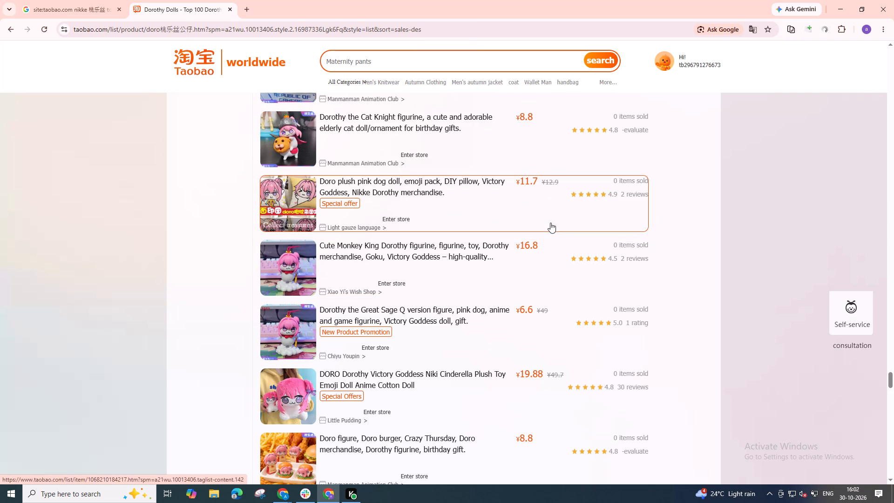
{"action": "scroll", "coordinate": [550, 223], "scroll_direction": "down", "scroll_amount": 4}
{"action": "key", "text": "ctrl+w"}
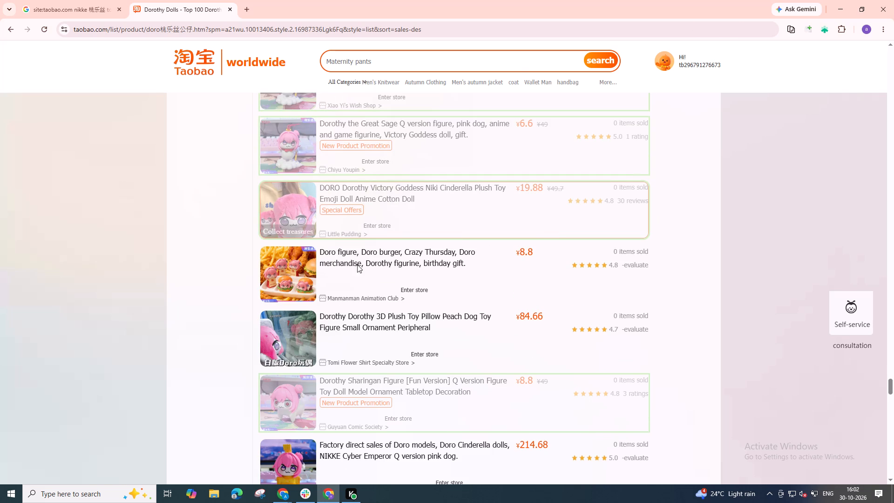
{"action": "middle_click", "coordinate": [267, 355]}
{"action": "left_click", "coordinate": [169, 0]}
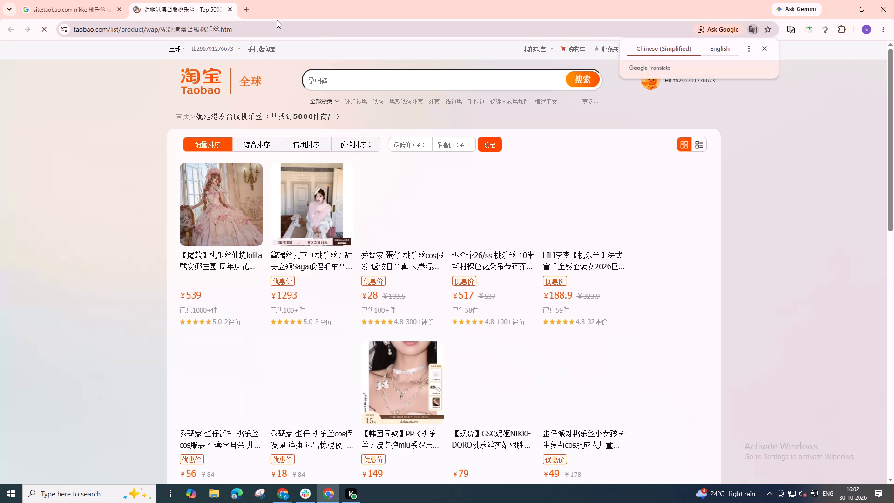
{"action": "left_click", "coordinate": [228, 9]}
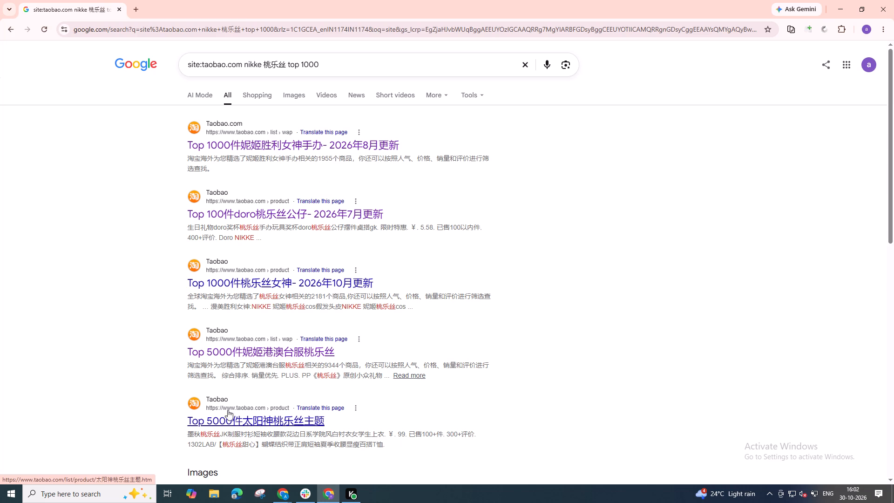
Open Taobao's doro胜利女神 product list from the Google image results and switch it to list view.
{"action": "scroll", "coordinate": [231, 374], "scroll_direction": "down", "scroll_amount": 4}
{"action": "left_click", "coordinate": [350, 438]}
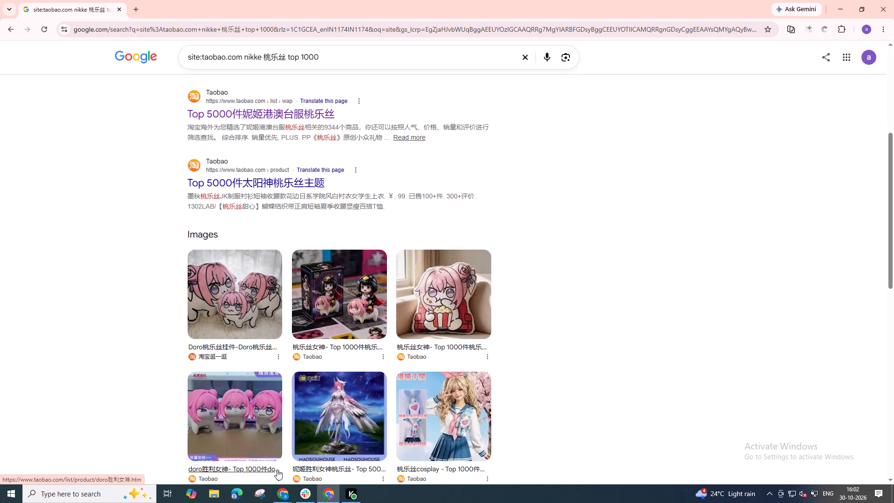
{"action": "middle_click", "coordinate": [264, 469]}
{"action": "left_click", "coordinate": [225, 0]}
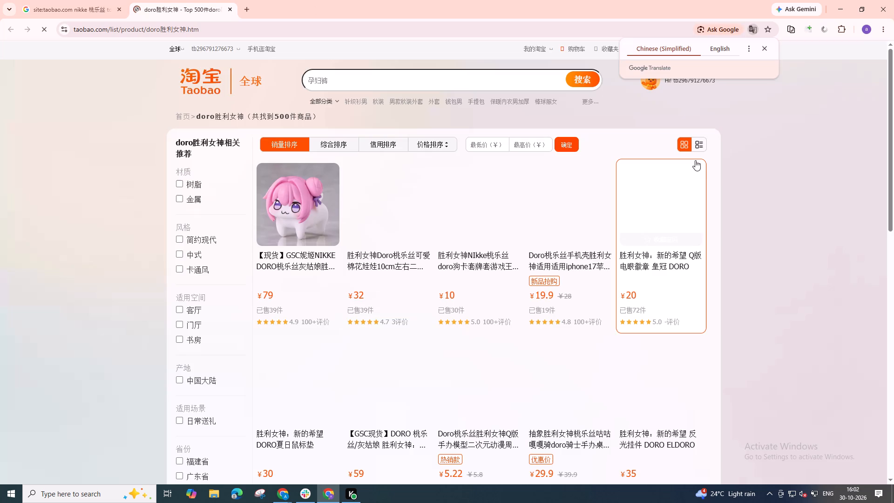
{"action": "left_click", "coordinate": [701, 140]}
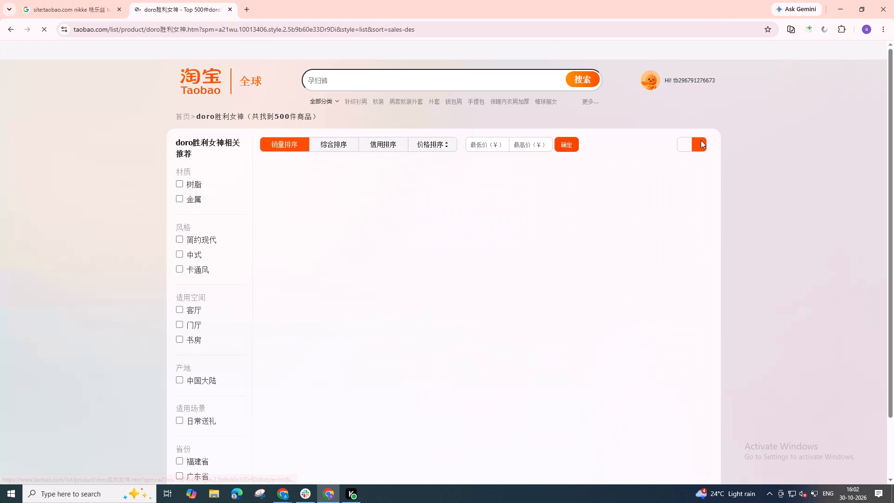
Copy the ¥68 胜利女神DORO交通卡 listing's link (MiaoCard) into cell C27866 and return to Taobao.
{"action": "scroll", "coordinate": [248, 245], "scroll_direction": "down", "scroll_amount": 3}
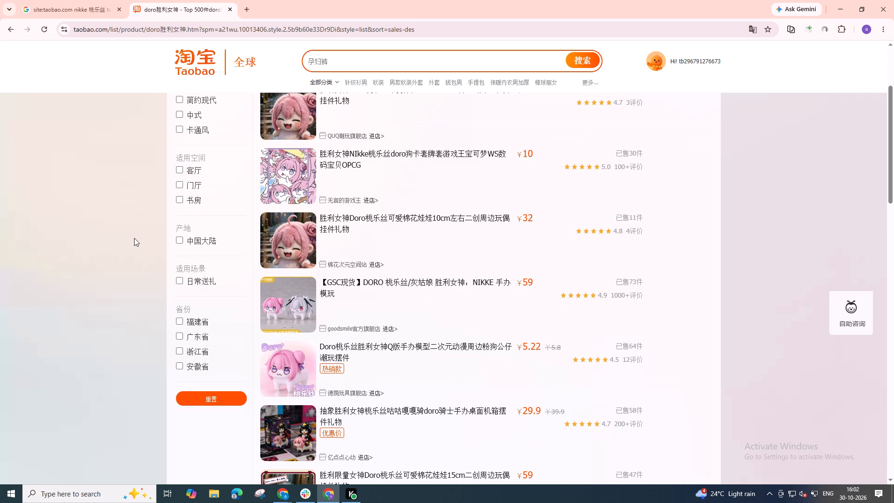
{"action": "scroll", "coordinate": [134, 238], "scroll_direction": "up", "scroll_amount": 3}
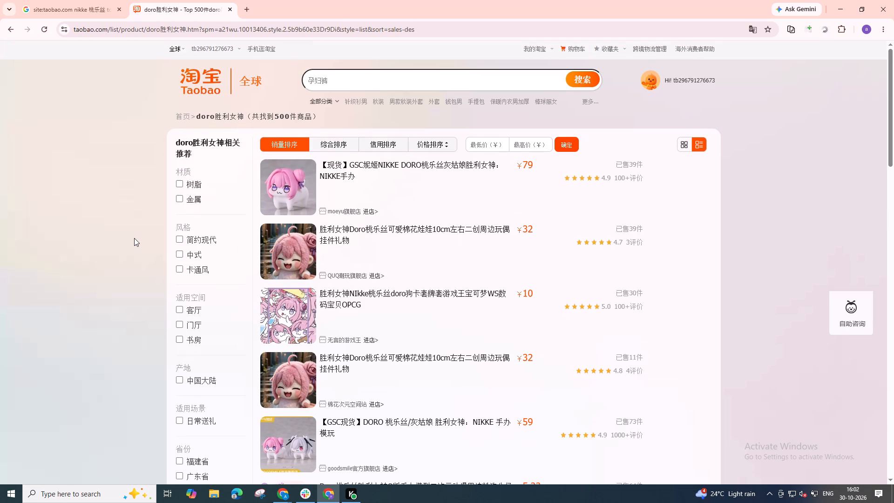
{"action": "scroll", "coordinate": [134, 238], "scroll_direction": "down", "scroll_amount": 5}
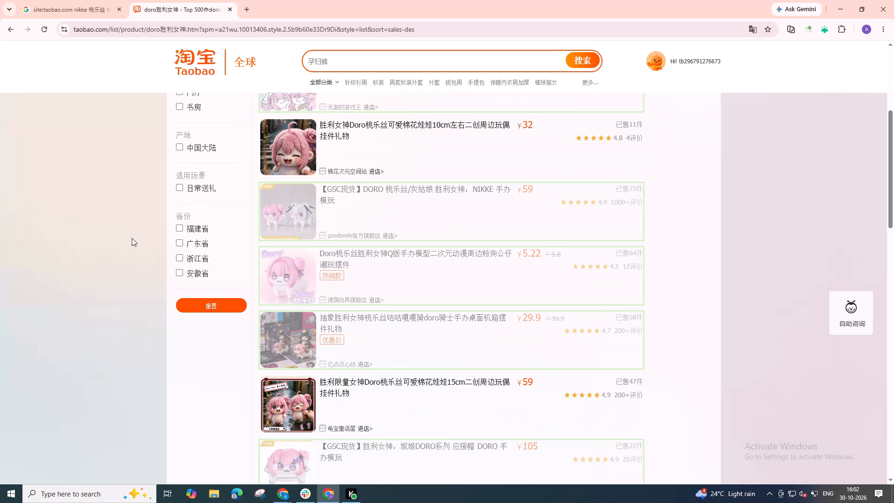
{"action": "scroll", "coordinate": [132, 238], "scroll_direction": "down", "scroll_amount": 10}
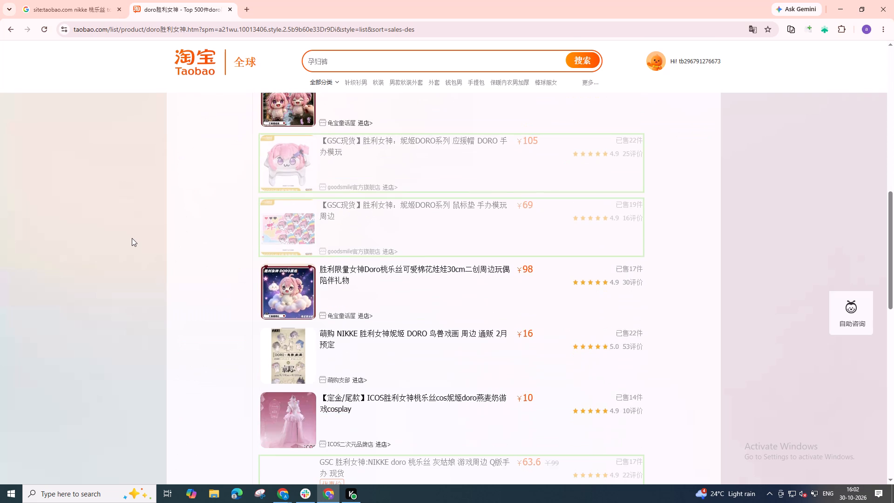
{"action": "scroll", "coordinate": [132, 238], "scroll_direction": "down", "scroll_amount": 7}
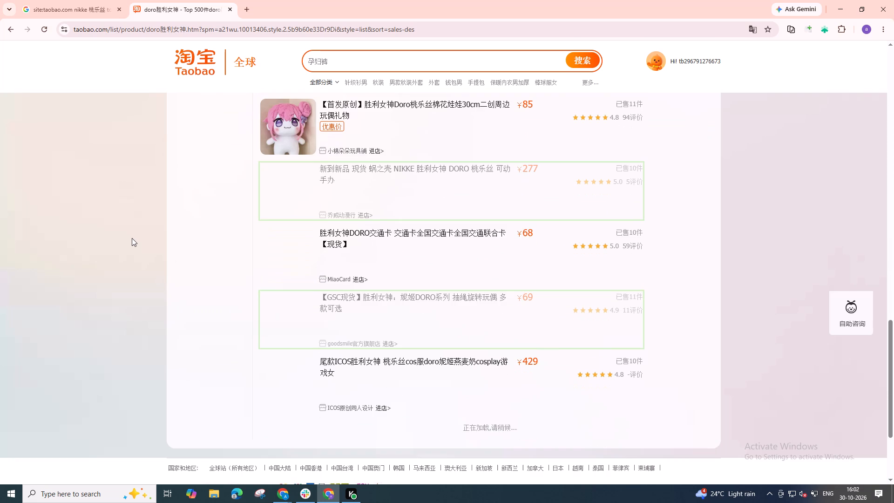
{"action": "right_click", "coordinate": [370, 237]}
{"action": "left_click", "coordinate": [394, 335]}
{"action": "key", "text": "alt+Tab"}
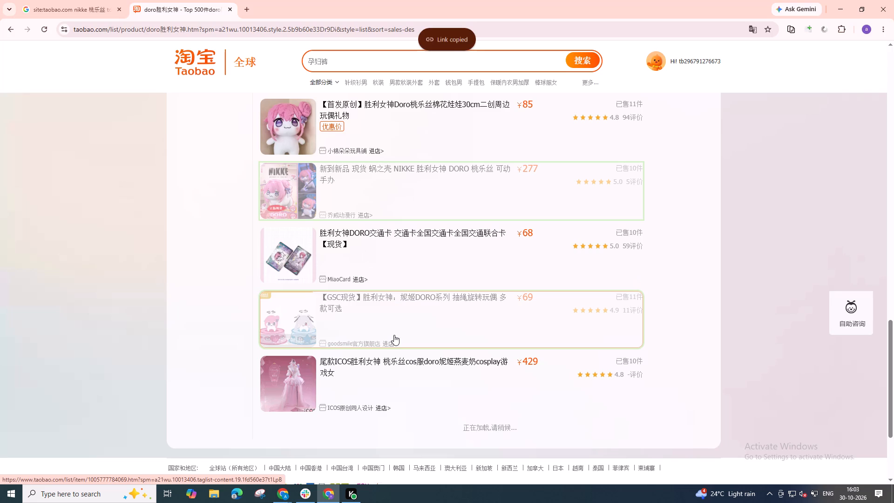
{"action": "left_click", "coordinate": [371, 234]}
{"action": "key", "text": "ctrl+v"}
{"action": "key", "text": "alt+Tab"}
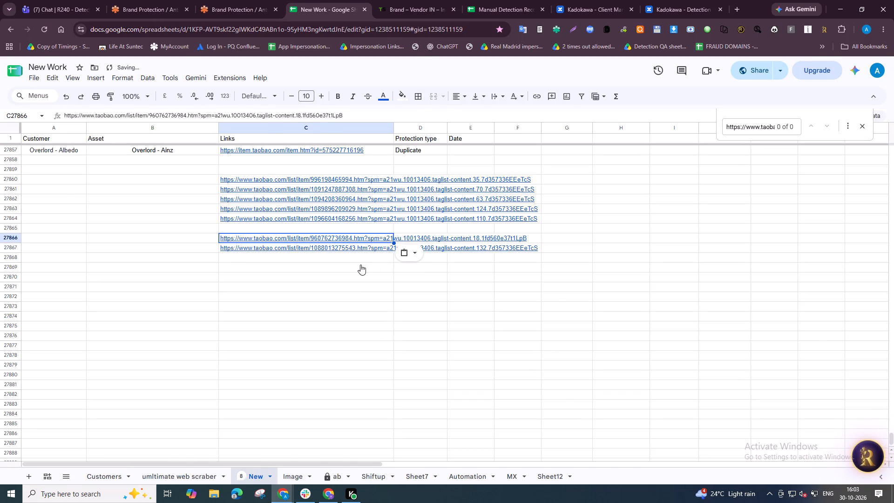
Translate the doro胜利女神 product list page into English.
{"action": "right_click", "coordinate": [180, 190]}
{"action": "right_click", "coordinate": [123, 258]}
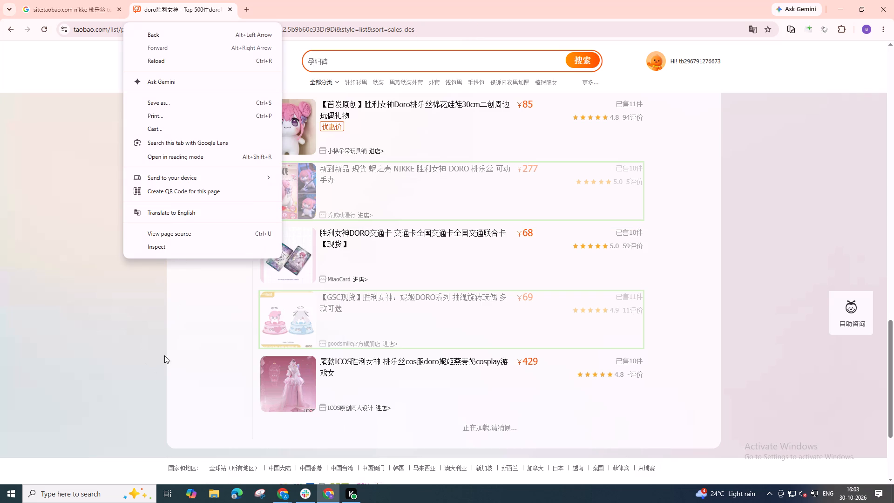
{"action": "left_click", "coordinate": [176, 206]}
Check the rest of the translated doro胜利女神 product list for Doro listings not yet highlighted, then close that page.
{"action": "scroll", "coordinate": [294, 248], "scroll_direction": "down", "scroll_amount": 3}
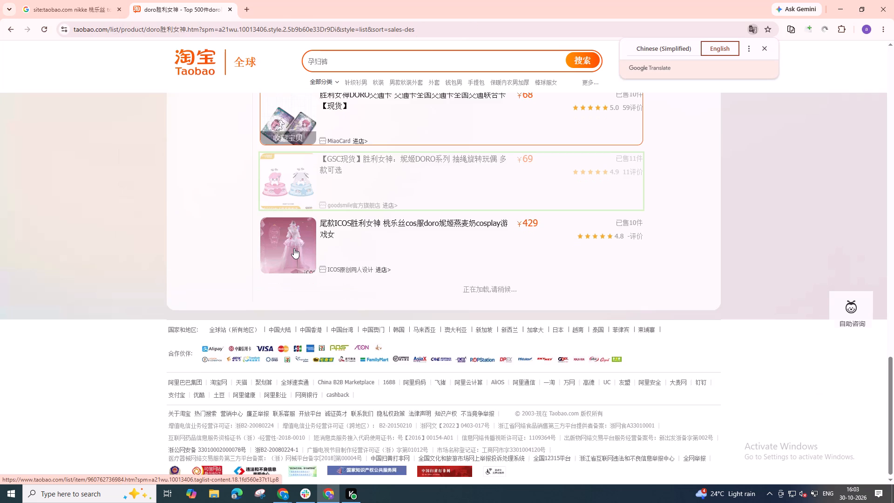
{"action": "scroll", "coordinate": [294, 248], "scroll_direction": "down", "scroll_amount": 1}
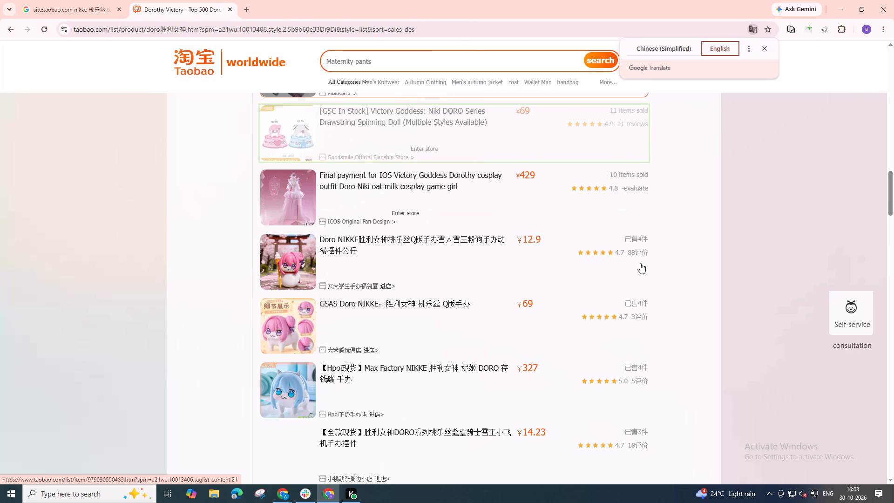
{"action": "scroll", "coordinate": [640, 262], "scroll_direction": "down", "scroll_amount": 2}
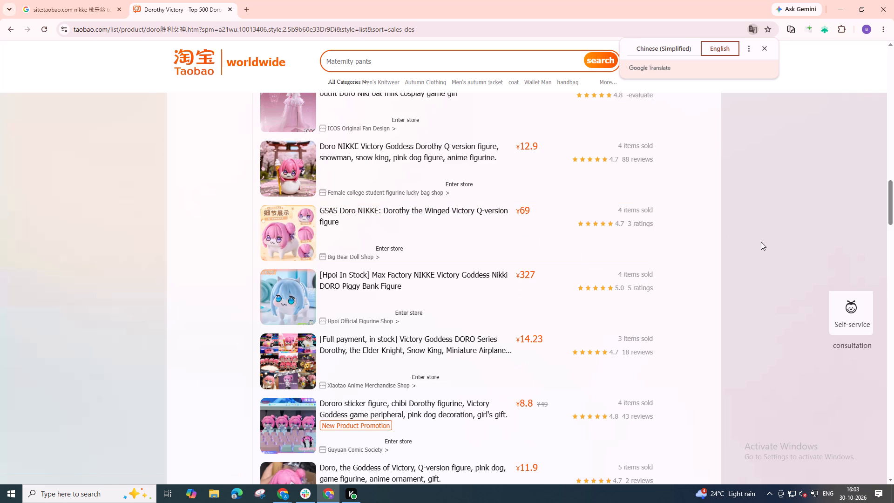
{"action": "scroll", "coordinate": [759, 239], "scroll_direction": "down", "scroll_amount": 1}
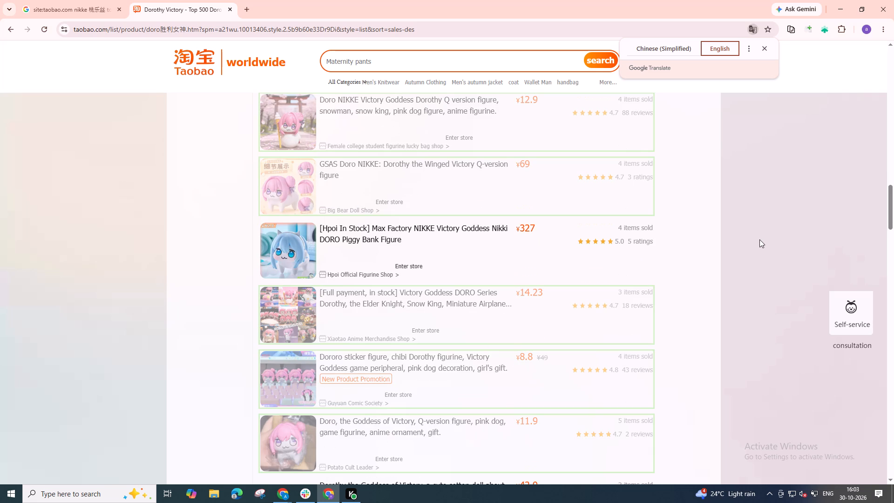
{"action": "scroll", "coordinate": [759, 239], "scroll_direction": "down", "scroll_amount": 6}
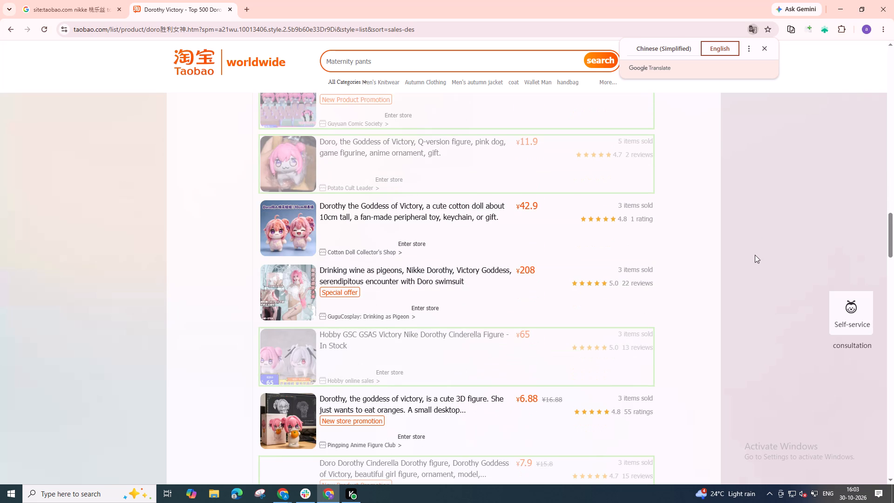
{"action": "scroll", "coordinate": [750, 256], "scroll_direction": "down", "scroll_amount": 10}
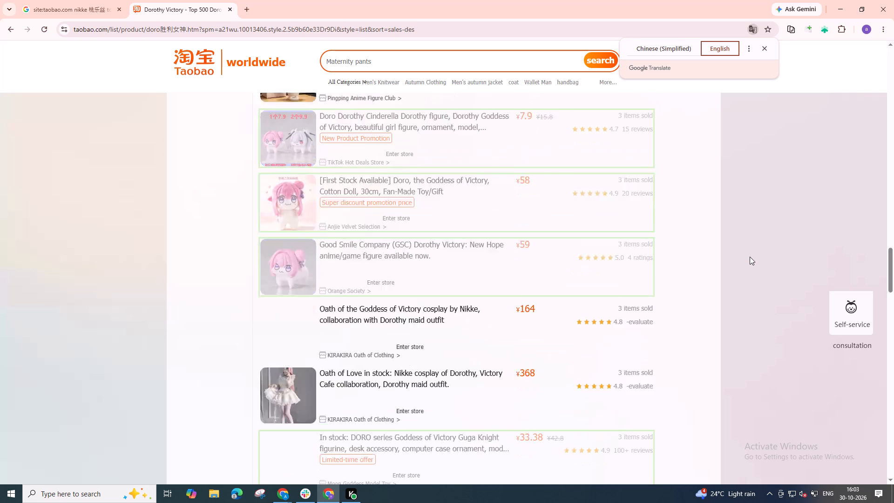
{"action": "scroll", "coordinate": [750, 257], "scroll_direction": "down", "scroll_amount": 7}
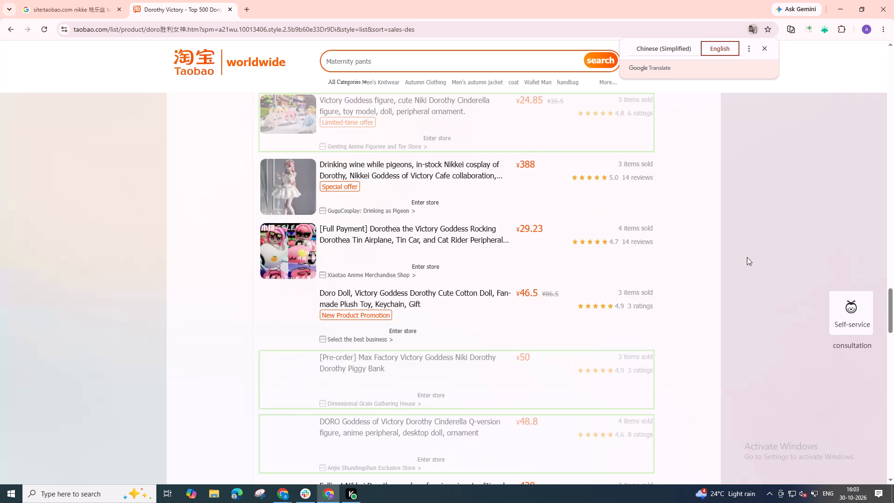
{"action": "scroll", "coordinate": [749, 254], "scroll_direction": "down", "scroll_amount": 7}
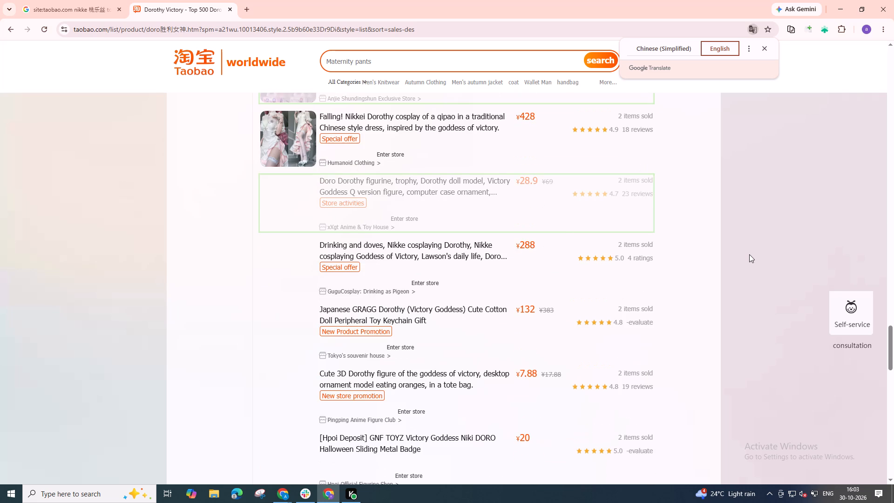
{"action": "scroll", "coordinate": [749, 254], "scroll_direction": "down", "scroll_amount": 7}
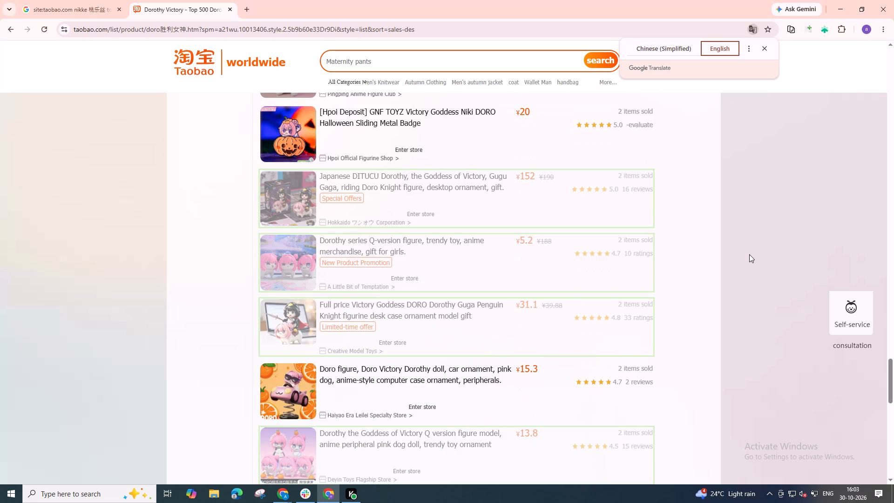
{"action": "scroll", "coordinate": [749, 254], "scroll_direction": "down", "scroll_amount": 7}
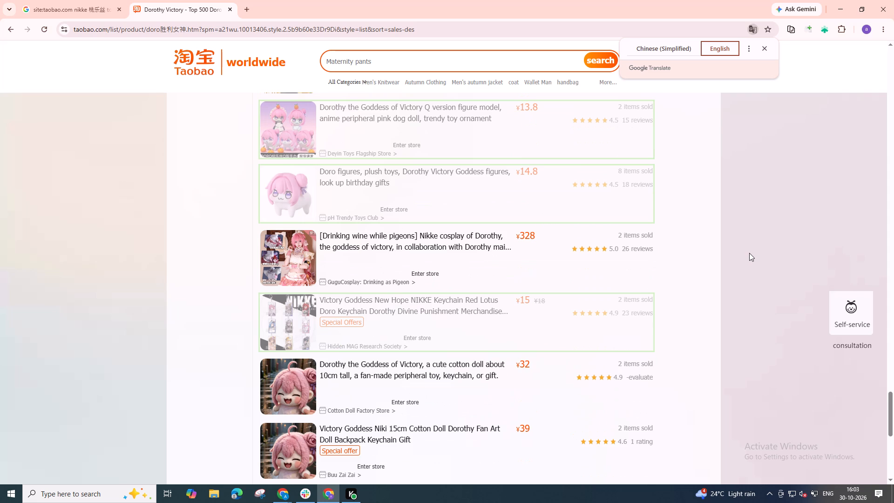
{"action": "scroll", "coordinate": [749, 252], "scroll_direction": "down", "scroll_amount": 10}
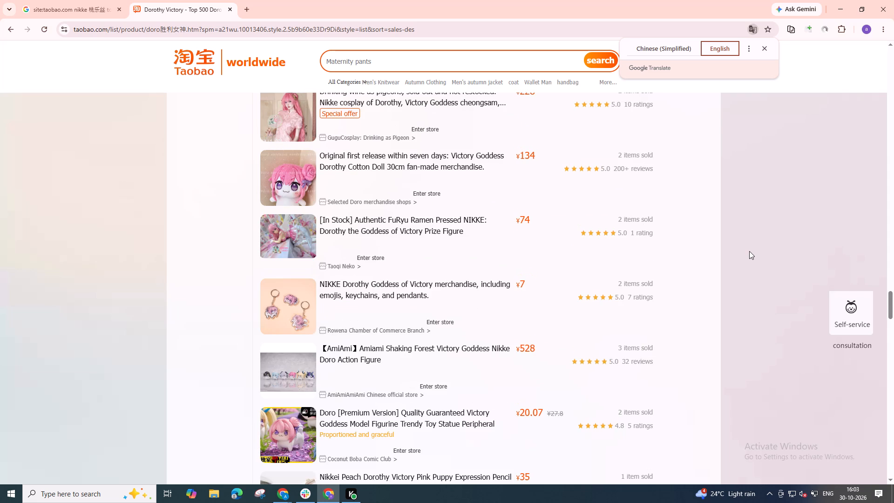
{"action": "scroll", "coordinate": [739, 232], "scroll_direction": "down", "scroll_amount": 2}
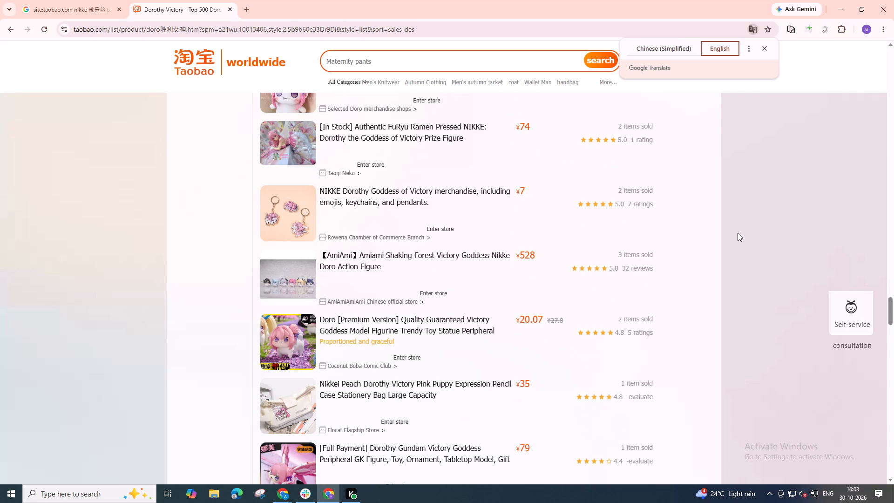
{"action": "scroll", "coordinate": [738, 233], "scroll_direction": "down", "scroll_amount": 4}
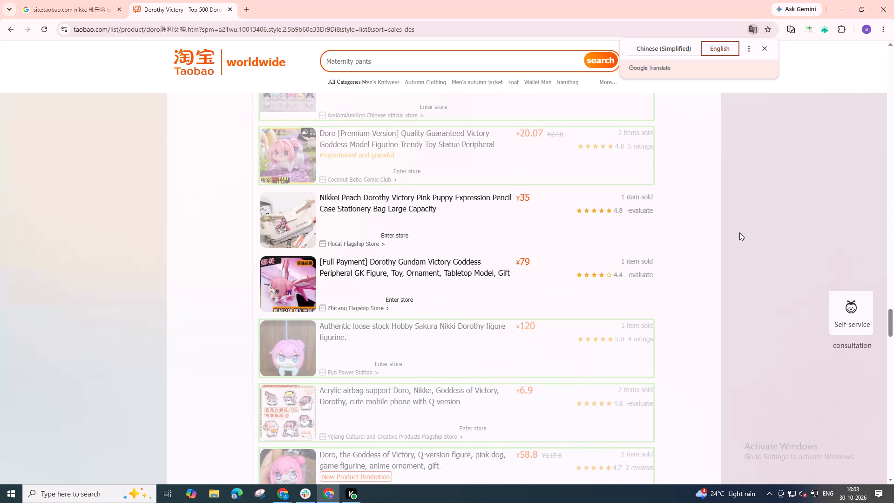
{"action": "scroll", "coordinate": [739, 233], "scroll_direction": "down", "scroll_amount": 7}
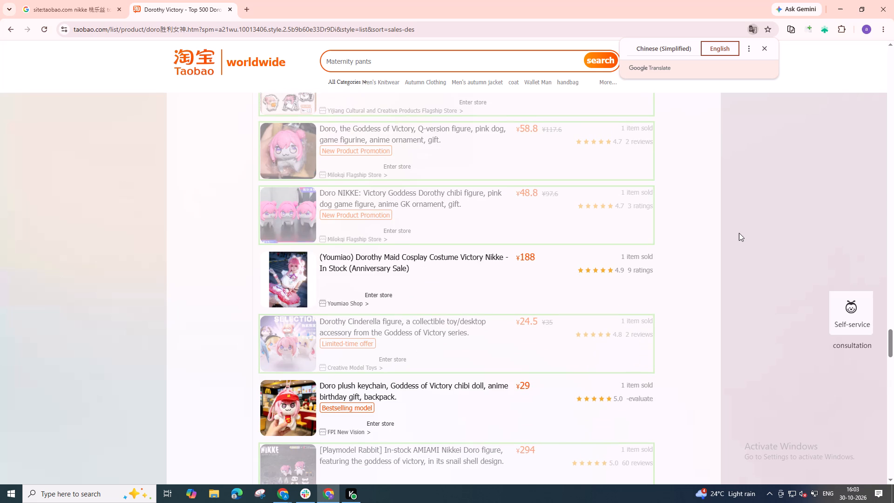
{"action": "scroll", "coordinate": [739, 233], "scroll_direction": "down", "scroll_amount": 13}
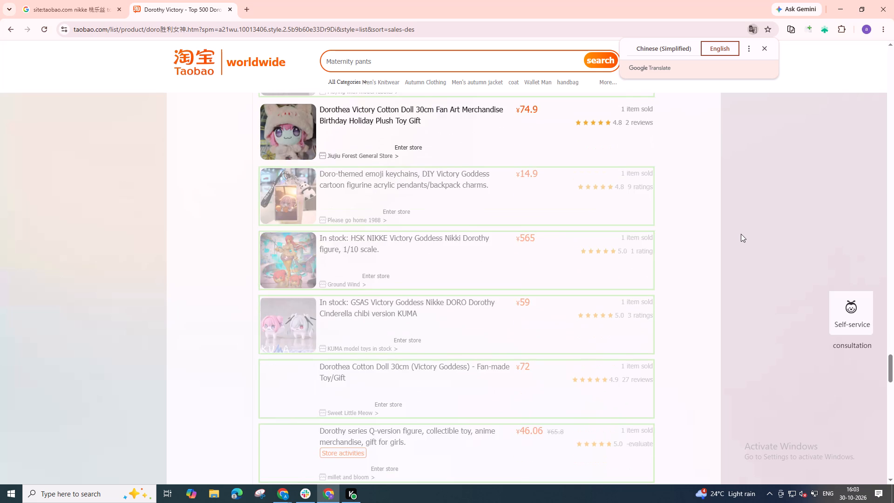
{"action": "scroll", "coordinate": [741, 234], "scroll_direction": "down", "scroll_amount": 7}
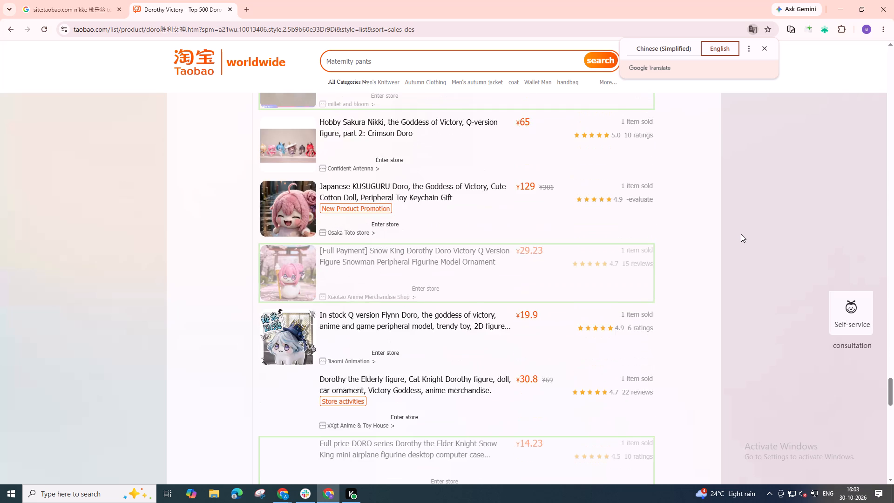
{"action": "scroll", "coordinate": [741, 234], "scroll_direction": "down", "scroll_amount": 6}
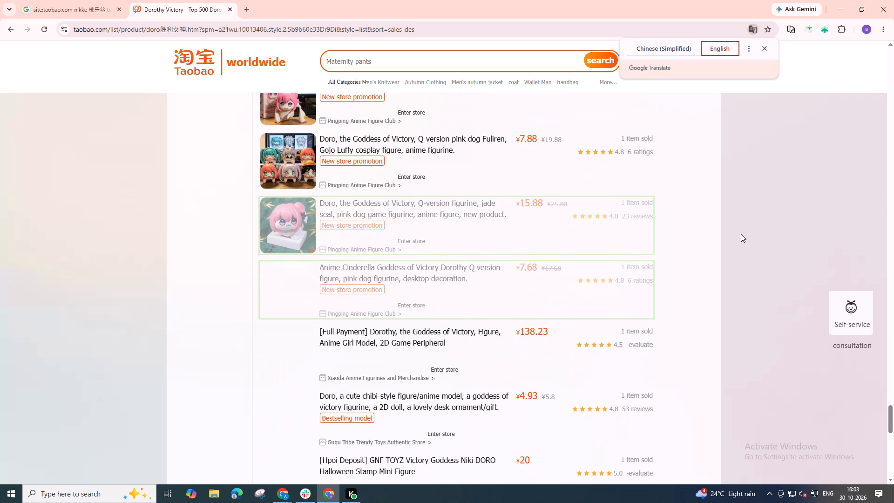
{"action": "scroll", "coordinate": [741, 234], "scroll_direction": "down", "scroll_amount": 6}
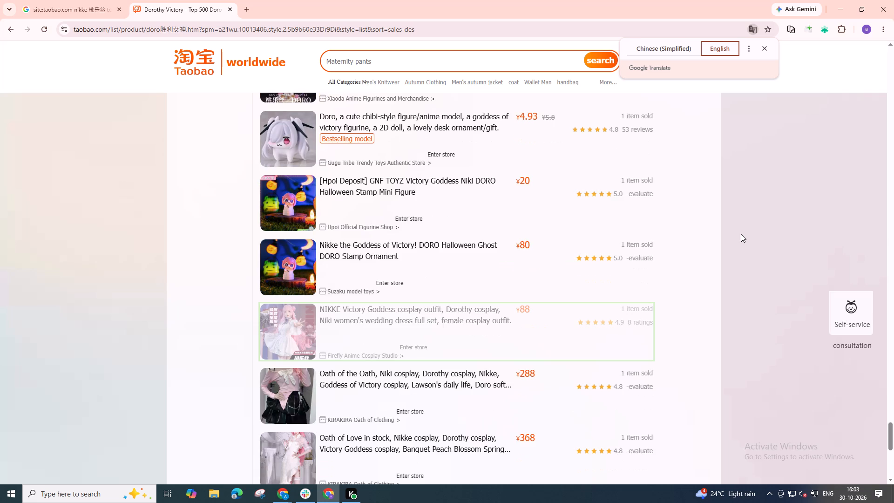
{"action": "left_click", "coordinate": [231, 7]}
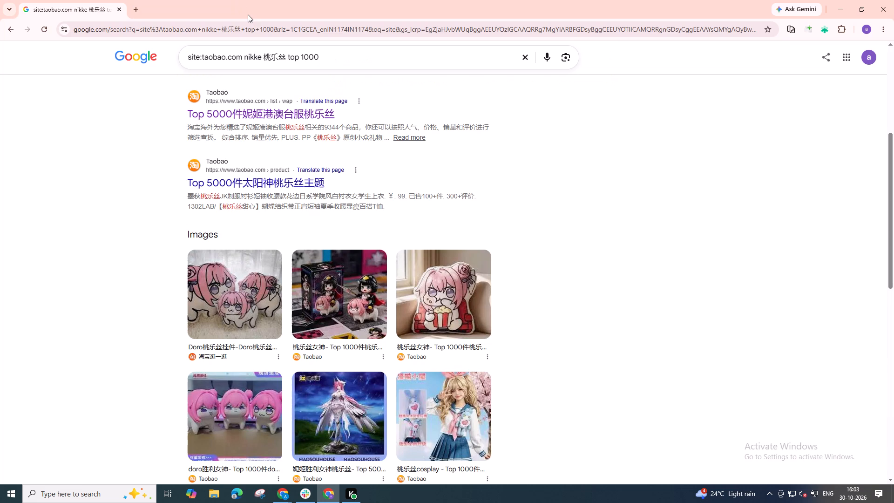
Open the full Google image results for the search site:taobao.com nikke 桃乐丝 top 1000.
{"action": "scroll", "coordinate": [420, 206], "scroll_direction": "down", "scroll_amount": 6}
{"action": "scroll", "coordinate": [459, 134], "scroll_direction": "up", "scroll_amount": 2}
{"action": "scroll", "coordinate": [452, 156], "scroll_direction": "down", "scroll_amount": 1}
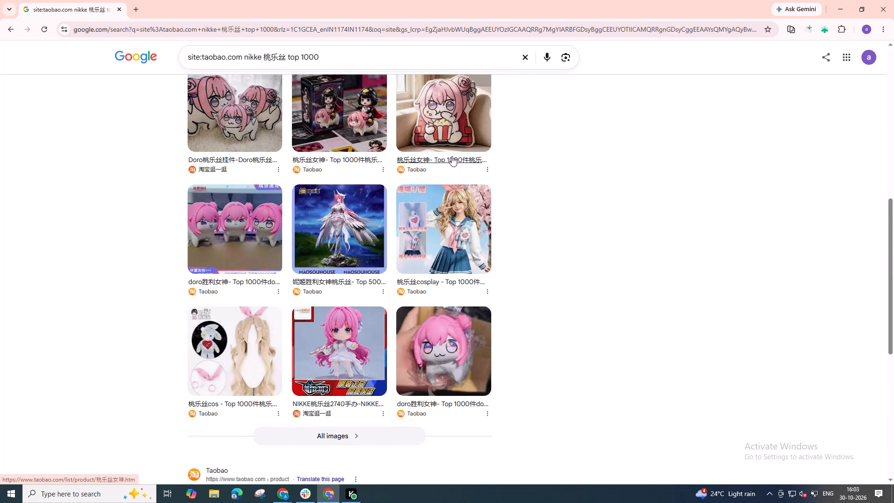
{"action": "left_click", "coordinate": [344, 395]}
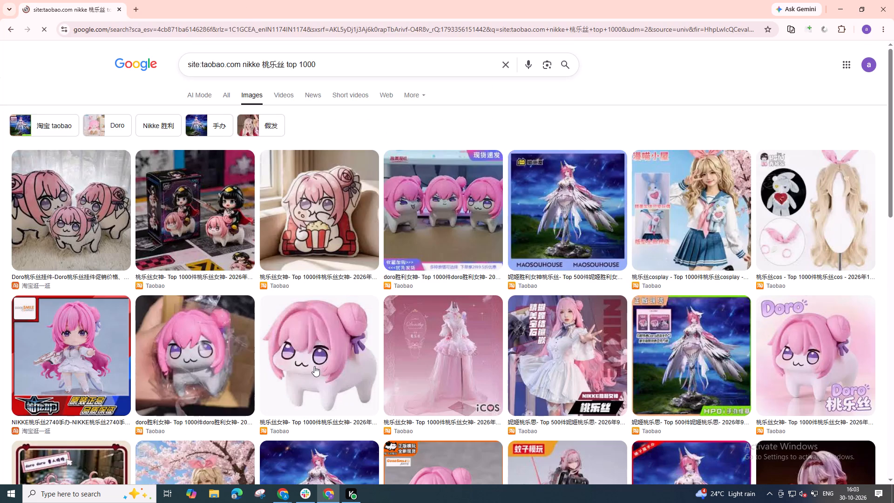
Open Taobao's 胜利女神桃乐丝手办 product list from the image results and switch it to list view.
{"action": "scroll", "coordinate": [584, 323], "scroll_direction": "down", "scroll_amount": 2}
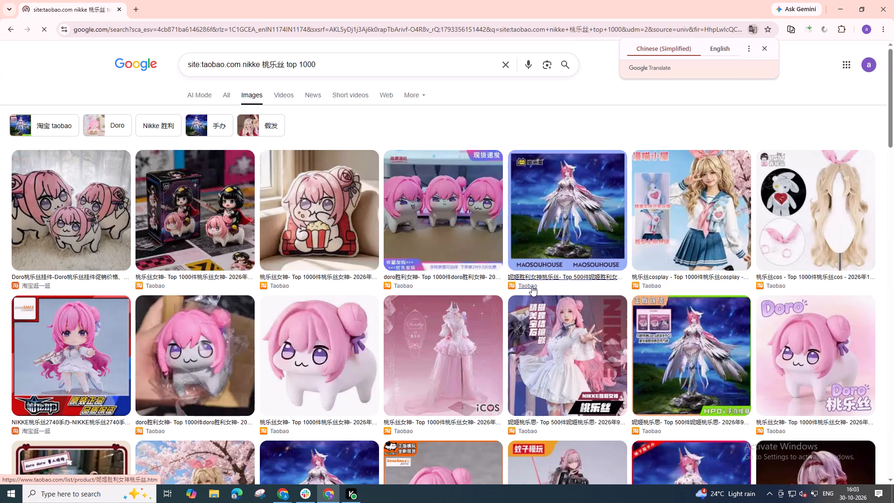
{"action": "scroll", "coordinate": [782, 338], "scroll_direction": "down", "scroll_amount": 3}
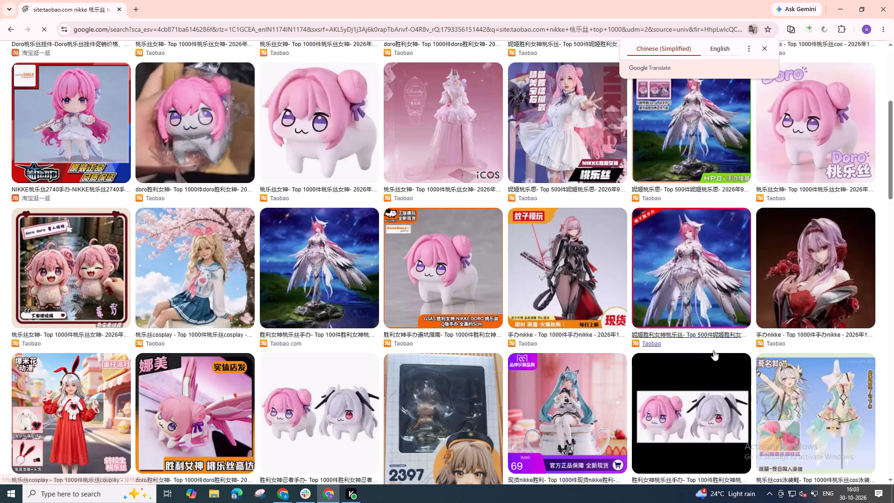
{"action": "scroll", "coordinate": [713, 346], "scroll_direction": "down", "scroll_amount": 2}
{"action": "middle_click", "coordinate": [701, 386]}
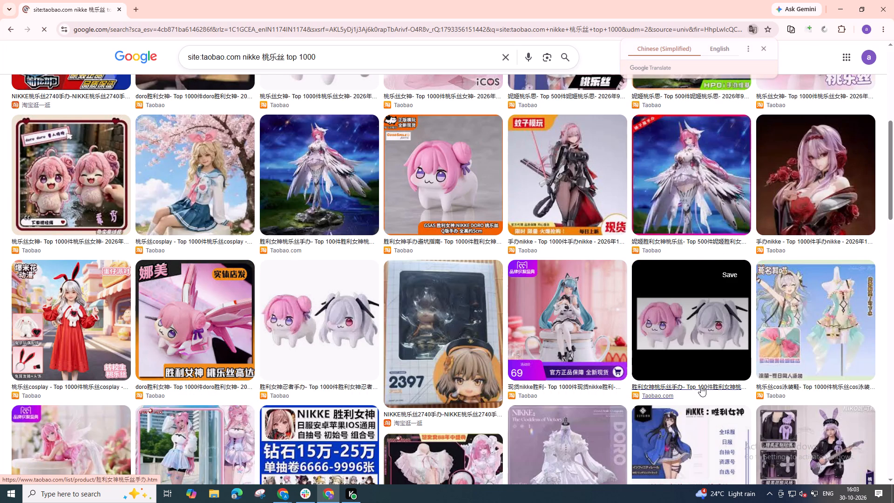
{"action": "left_click", "coordinate": [183, 0]}
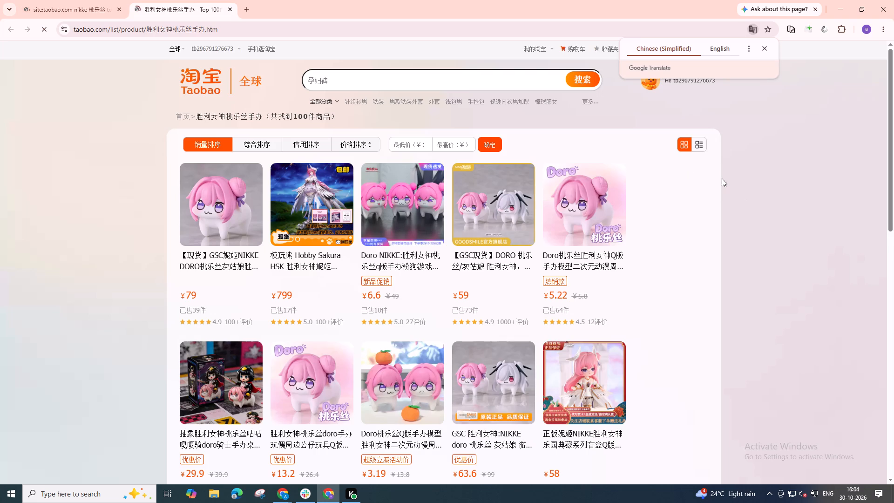
{"action": "left_click", "coordinate": [704, 146]}
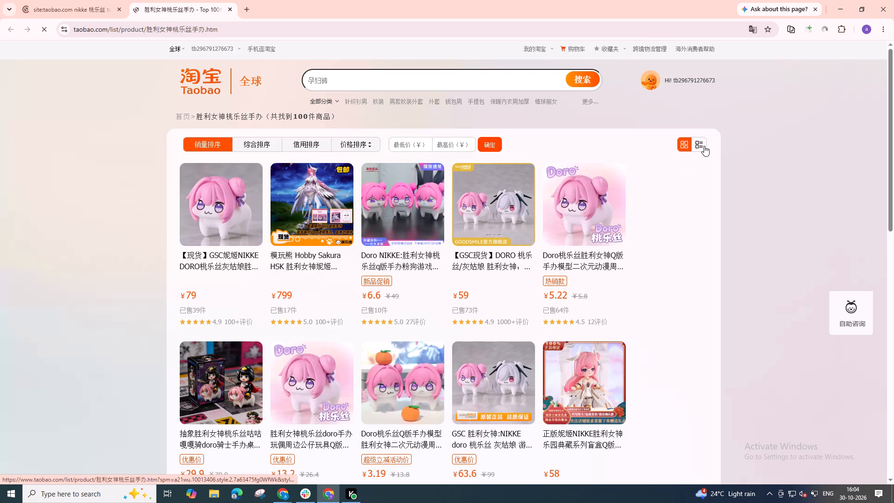
Translate the 胜利女神桃乐丝手办 product list page into English and dismiss the translation popup.
{"action": "scroll", "coordinate": [704, 146], "scroll_direction": "down", "scroll_amount": 2}
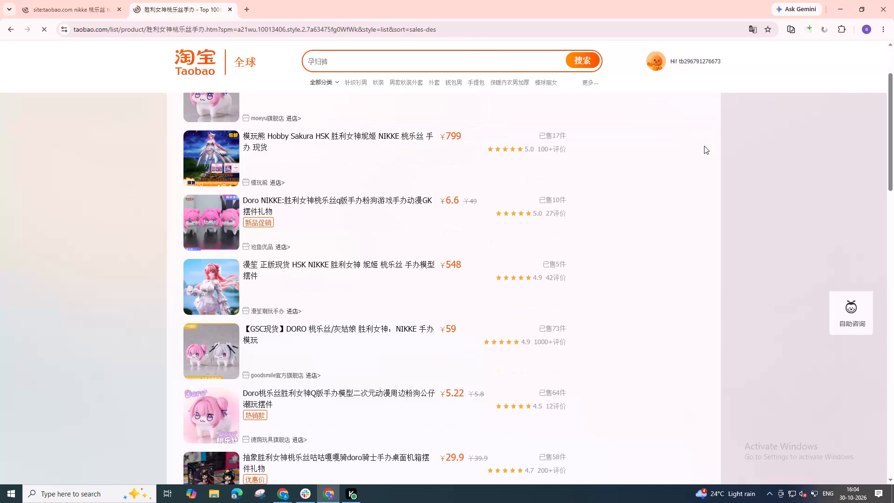
{"action": "scroll", "coordinate": [704, 146], "scroll_direction": "up", "scroll_amount": 1}
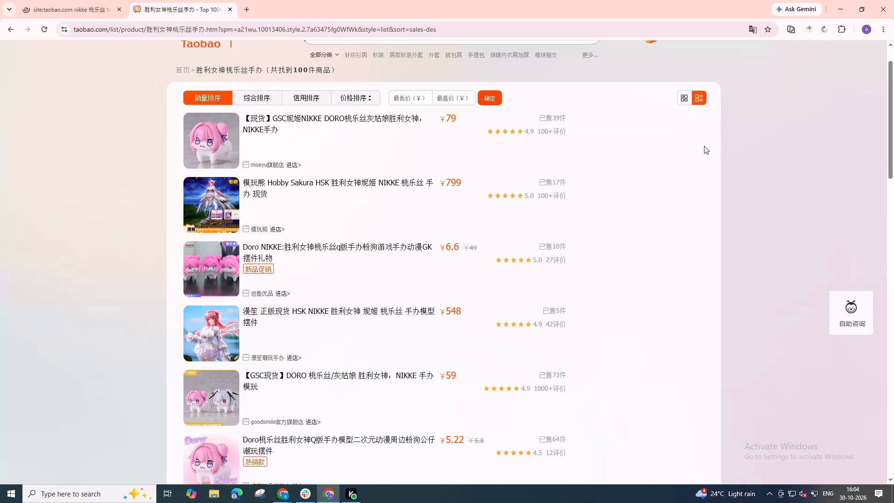
{"action": "right_click", "coordinate": [762, 167]}
{"action": "left_click", "coordinate": [725, 353]}
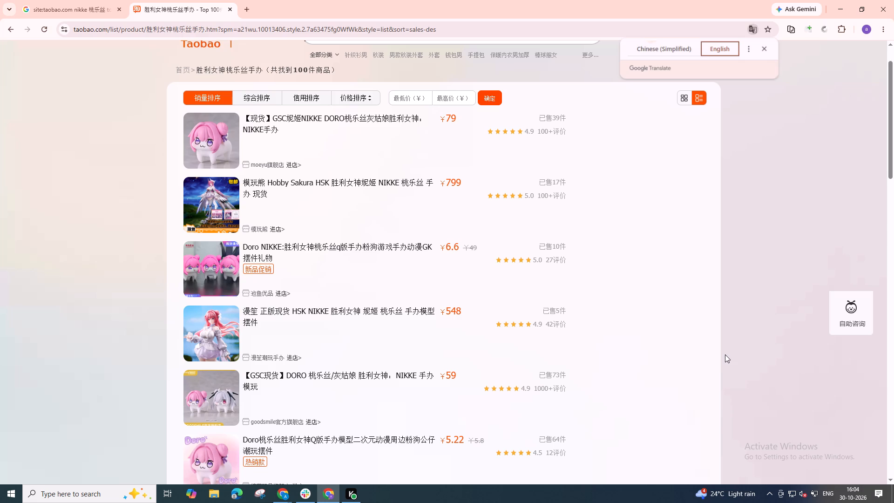
{"action": "left_click", "coordinate": [673, 54]}
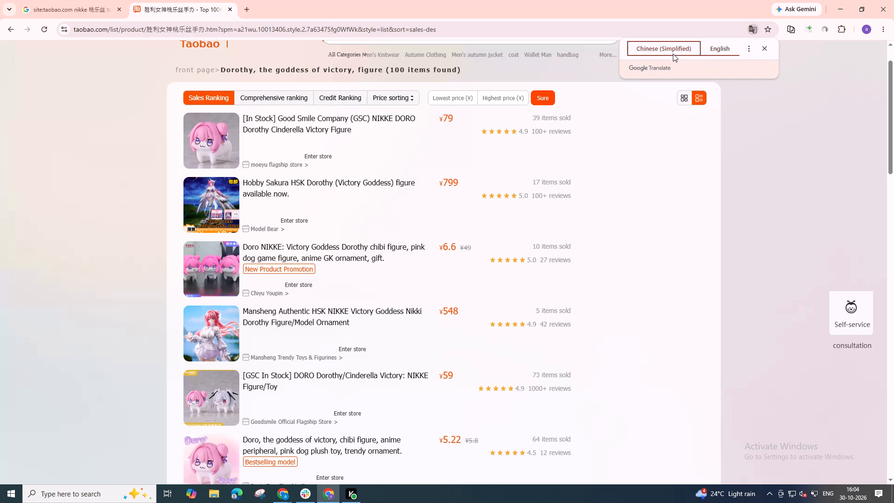
{"action": "left_click", "coordinate": [716, 51]}
{"action": "left_click", "coordinate": [766, 49]}
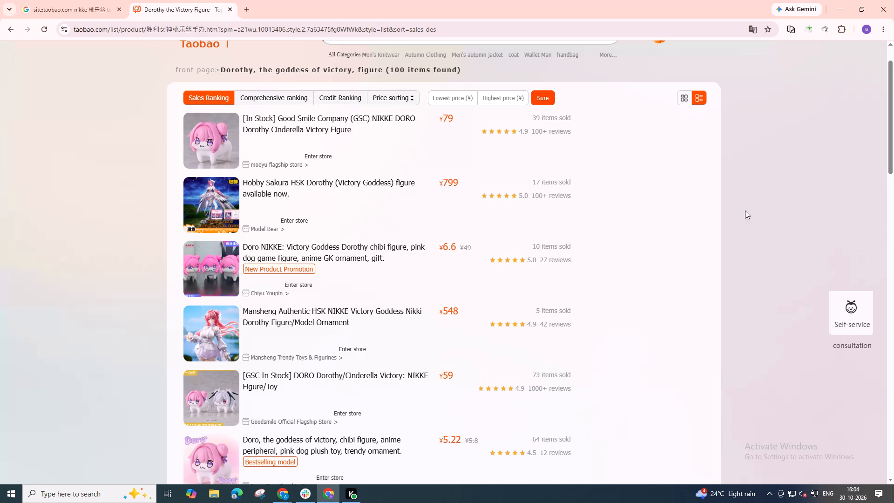
{"action": "left_click", "coordinate": [761, 201]}
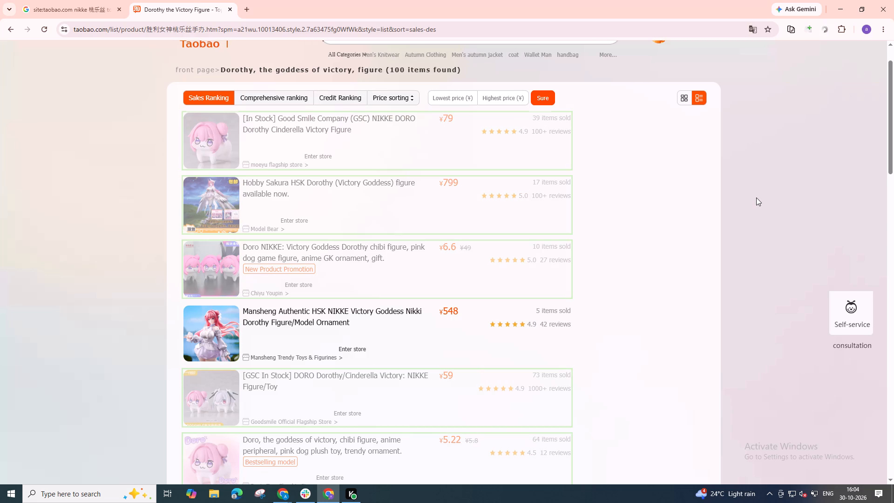
Check the translated 胜利女神桃乐丝手办 product list for Doro and Dorothy listings not yet highlighted, then close that page.
{"action": "scroll", "coordinate": [756, 197], "scroll_direction": "down", "scroll_amount": 9}
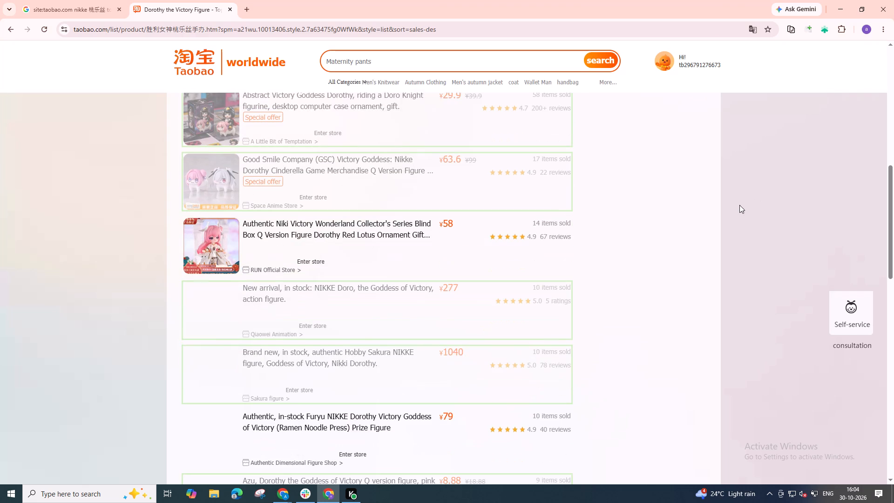
{"action": "scroll", "coordinate": [581, 198], "scroll_direction": "down", "scroll_amount": 8}
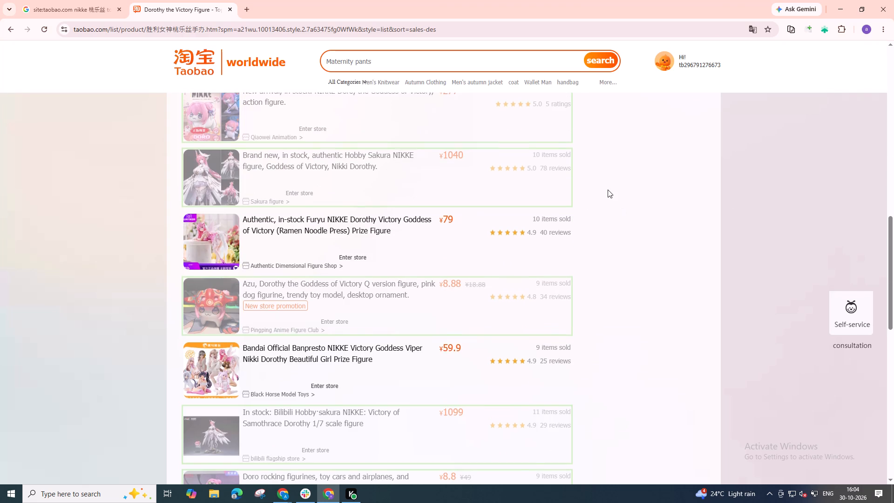
{"action": "scroll", "coordinate": [608, 190], "scroll_direction": "down", "scroll_amount": 8}
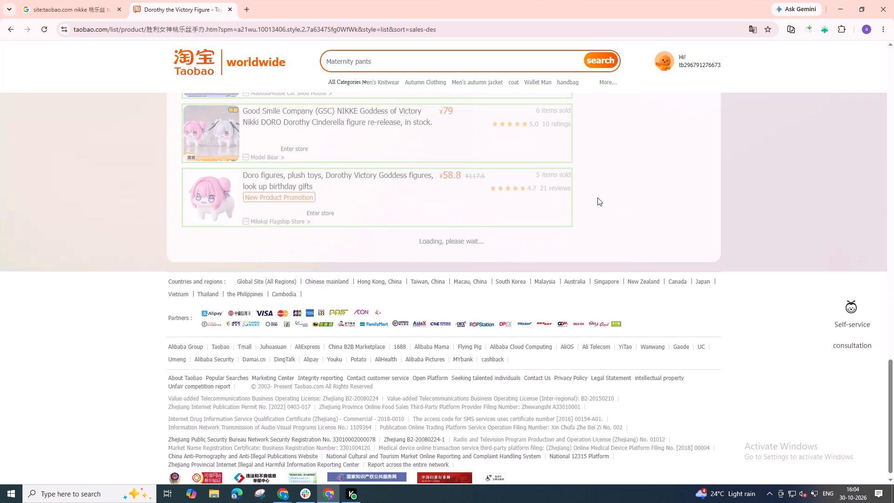
{"action": "scroll", "coordinate": [596, 195], "scroll_direction": "down", "scroll_amount": 3}
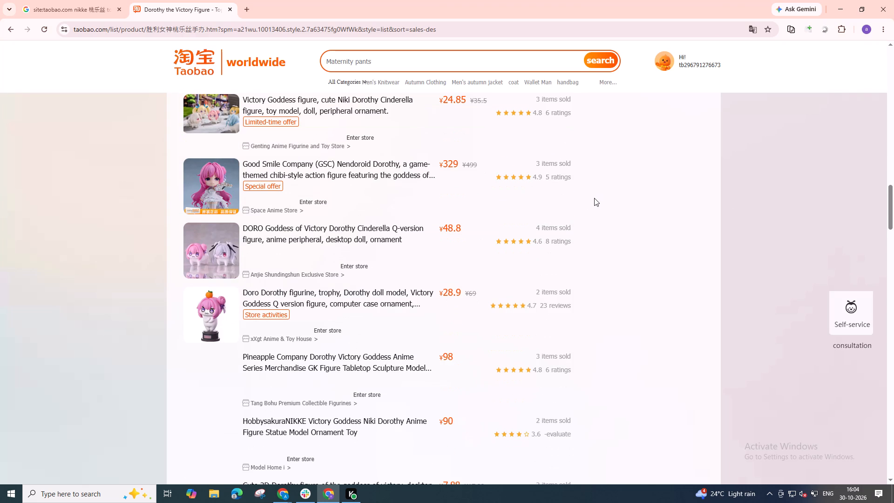
{"action": "scroll", "coordinate": [594, 198], "scroll_direction": "down", "scroll_amount": 5}
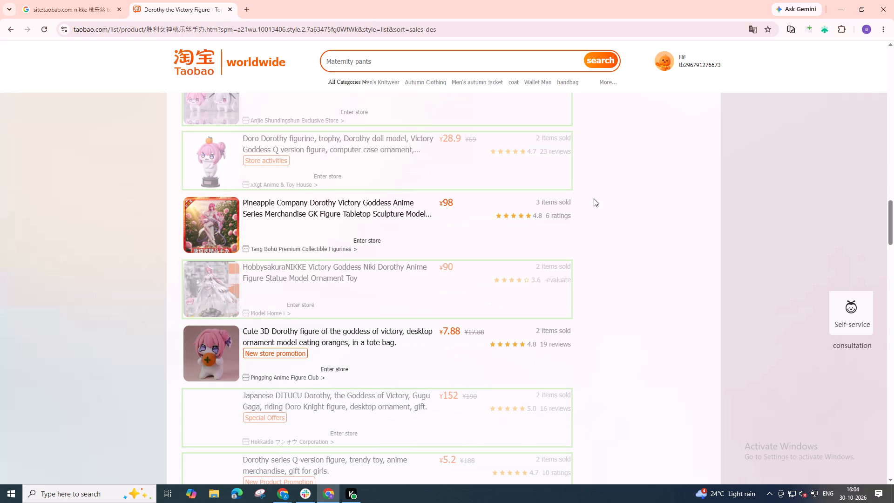
{"action": "scroll", "coordinate": [594, 198], "scroll_direction": "down", "scroll_amount": 8}
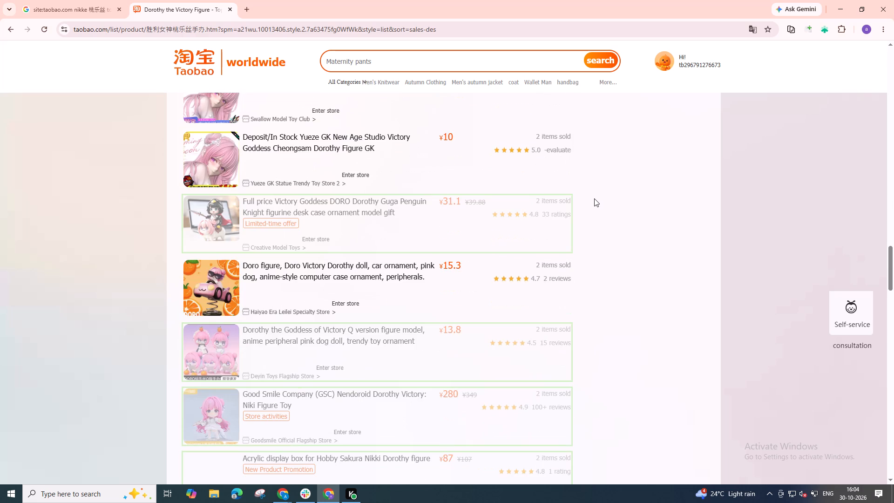
{"action": "scroll", "coordinate": [594, 198], "scroll_direction": "down", "scroll_amount": 12}
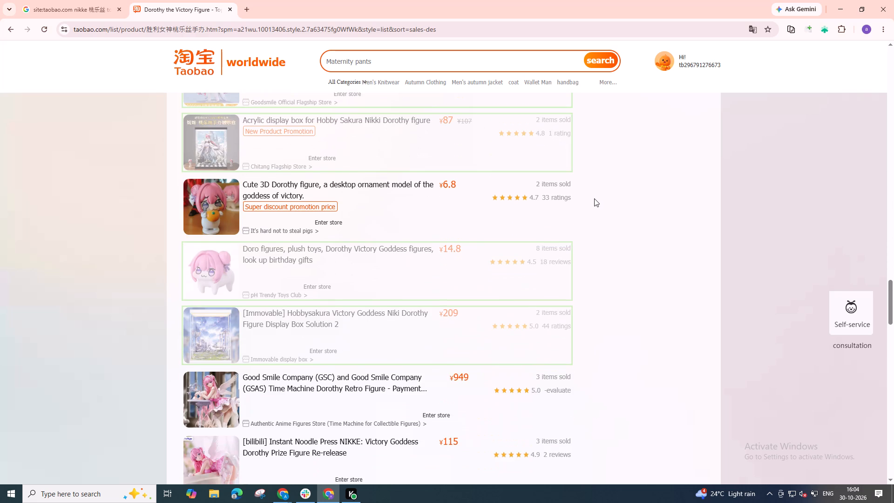
{"action": "scroll", "coordinate": [594, 198], "scroll_direction": "down", "scroll_amount": 9}
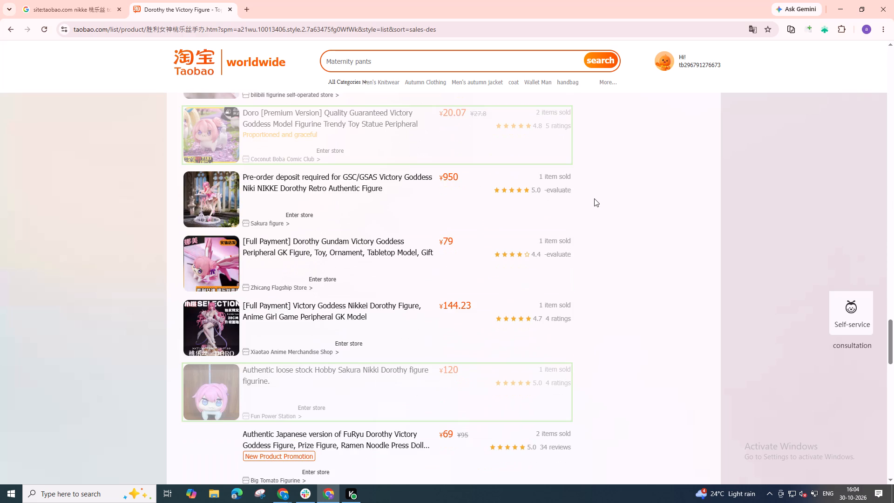
{"action": "scroll", "coordinate": [594, 198], "scroll_direction": "down", "scroll_amount": 7}
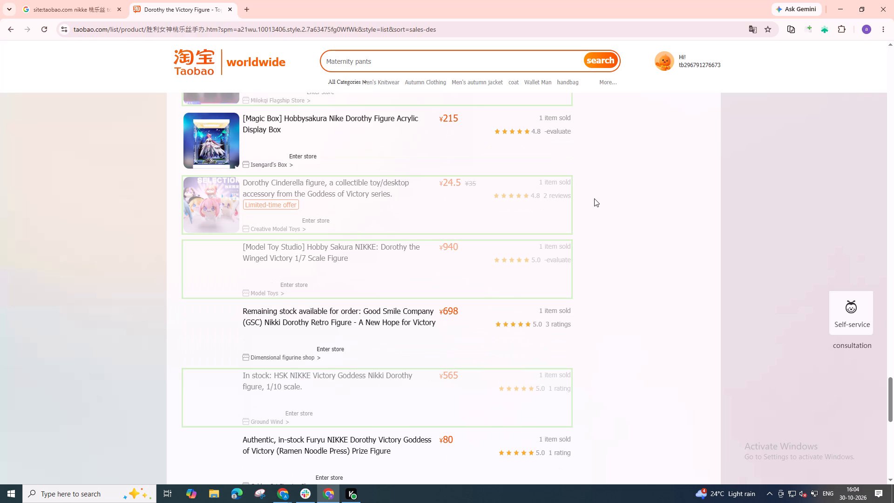
{"action": "scroll", "coordinate": [594, 198], "scroll_direction": "down", "scroll_amount": 7}
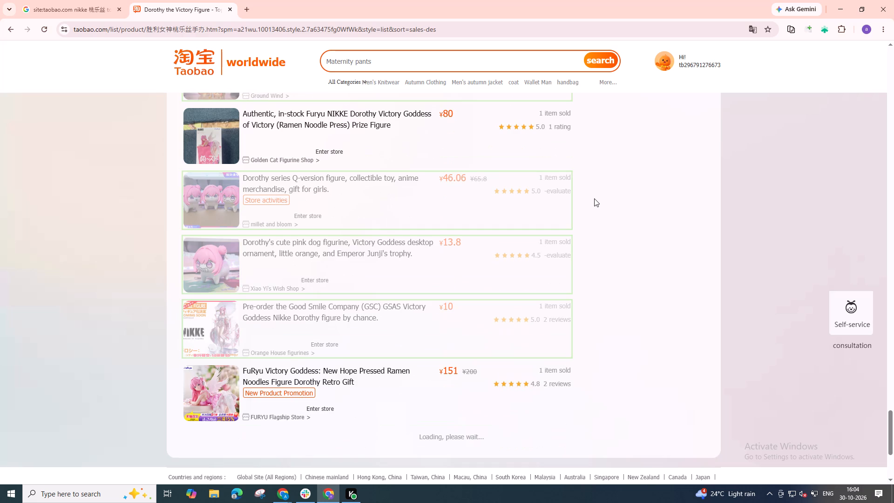
{"action": "scroll", "coordinate": [594, 198], "scroll_direction": "down", "scroll_amount": 5}
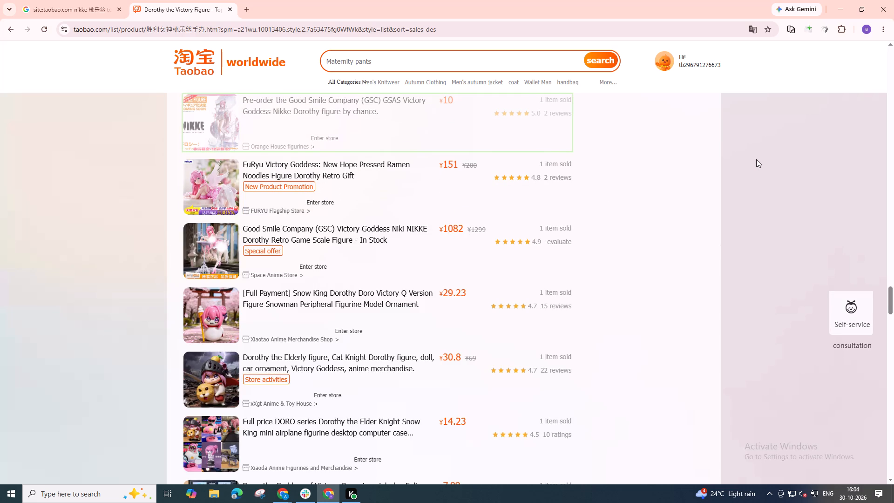
{"action": "scroll", "coordinate": [756, 159], "scroll_direction": "down", "scroll_amount": 6}
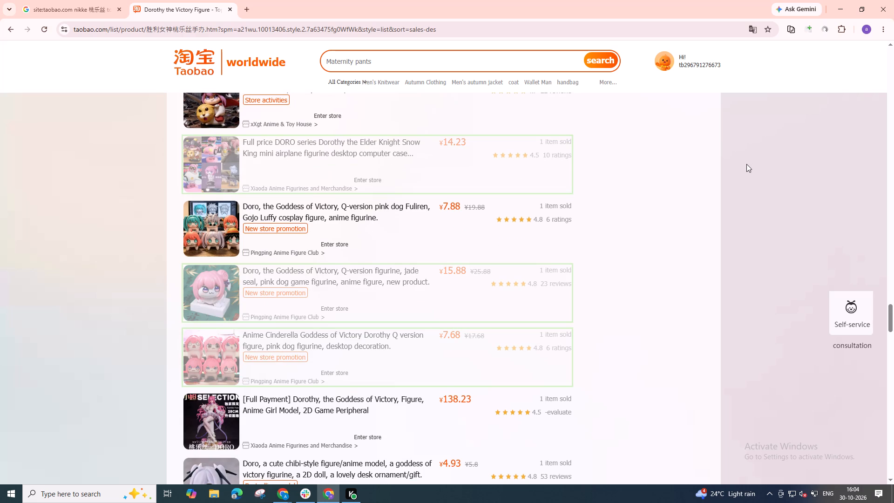
{"action": "scroll", "coordinate": [746, 164], "scroll_direction": "down", "scroll_amount": 14}
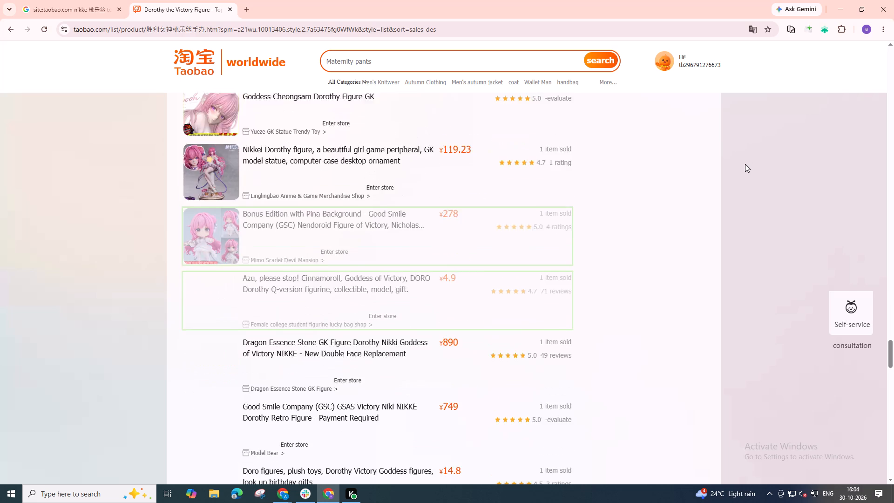
{"action": "scroll", "coordinate": [745, 164], "scroll_direction": "down", "scroll_amount": 6}
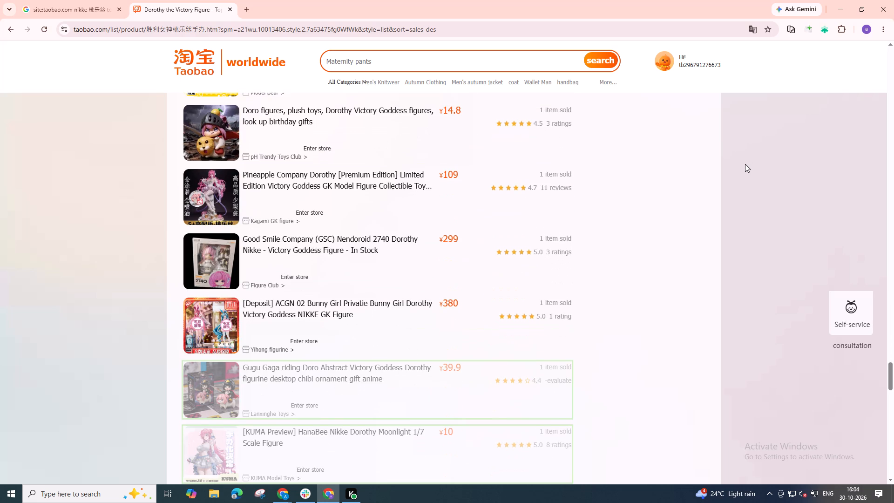
{"action": "scroll", "coordinate": [745, 164], "scroll_direction": "down", "scroll_amount": 6}
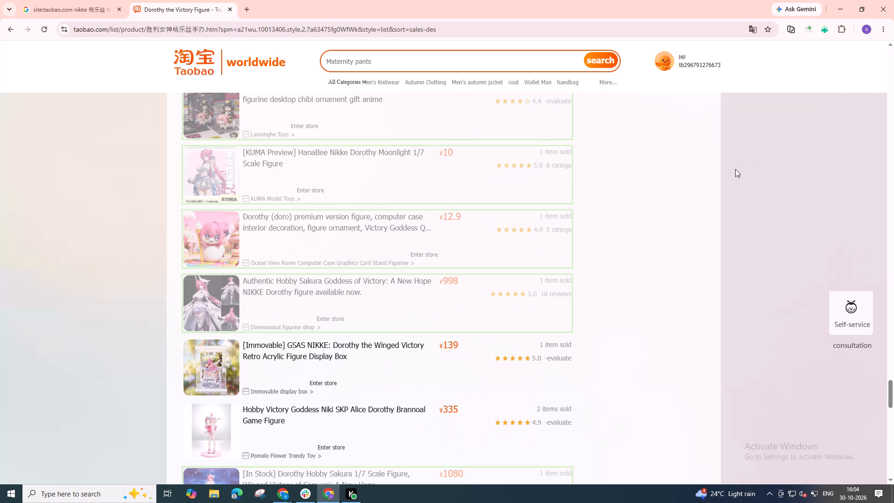
{"action": "scroll", "coordinate": [735, 169], "scroll_direction": "down", "scroll_amount": 7}
{"action": "scroll", "coordinate": [661, 206], "scroll_direction": "down", "scroll_amount": 6}
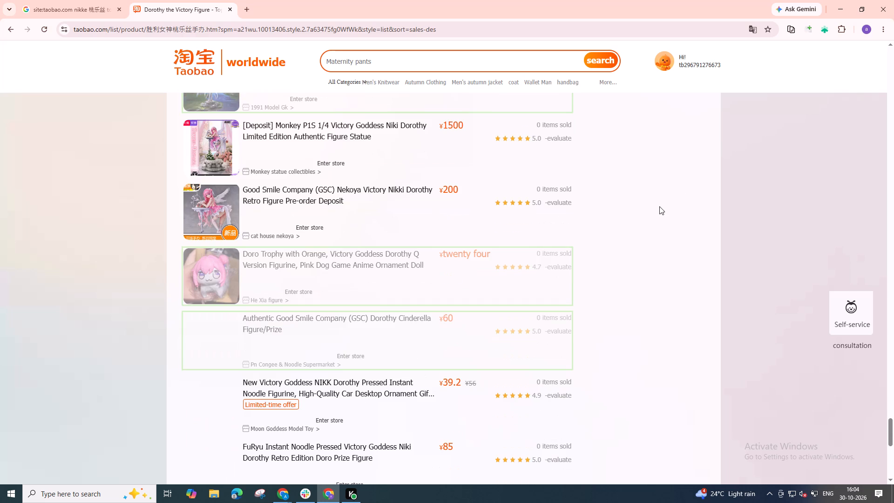
{"action": "scroll", "coordinate": [630, 209], "scroll_direction": "down", "scroll_amount": 11}
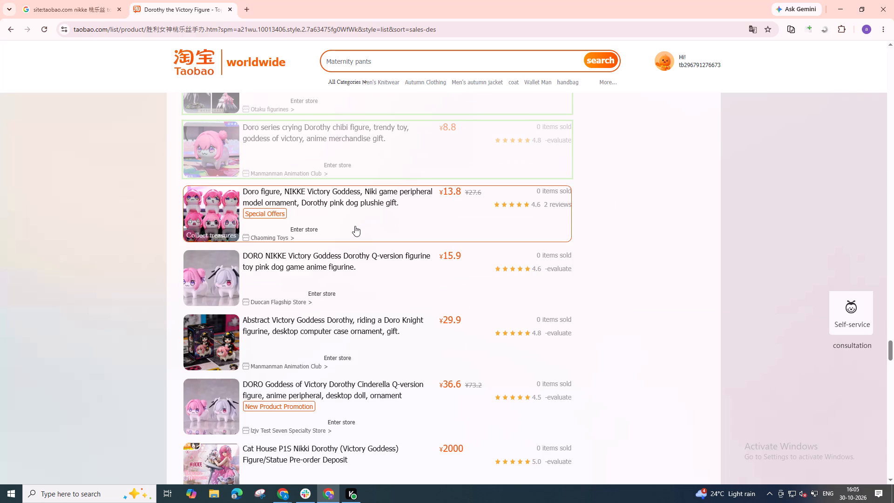
{"action": "scroll", "coordinate": [334, 230], "scroll_direction": "down", "scroll_amount": 8}
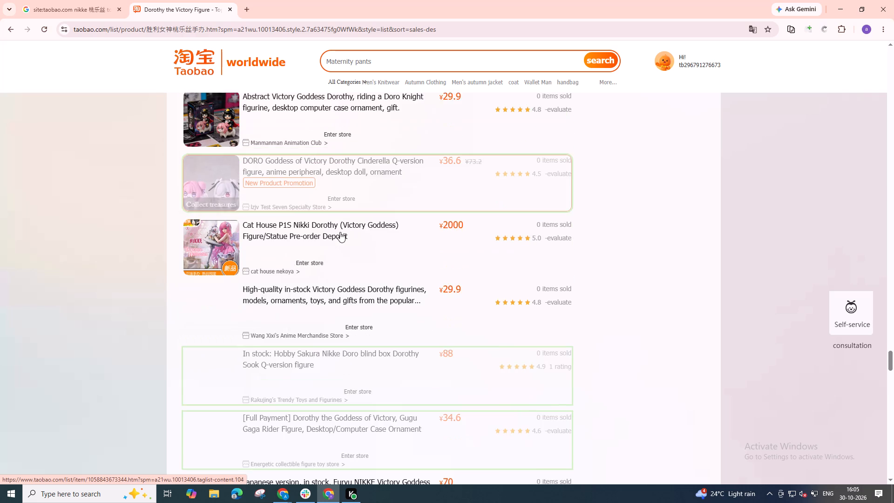
{"action": "scroll", "coordinate": [340, 232], "scroll_direction": "down", "scroll_amount": 6}
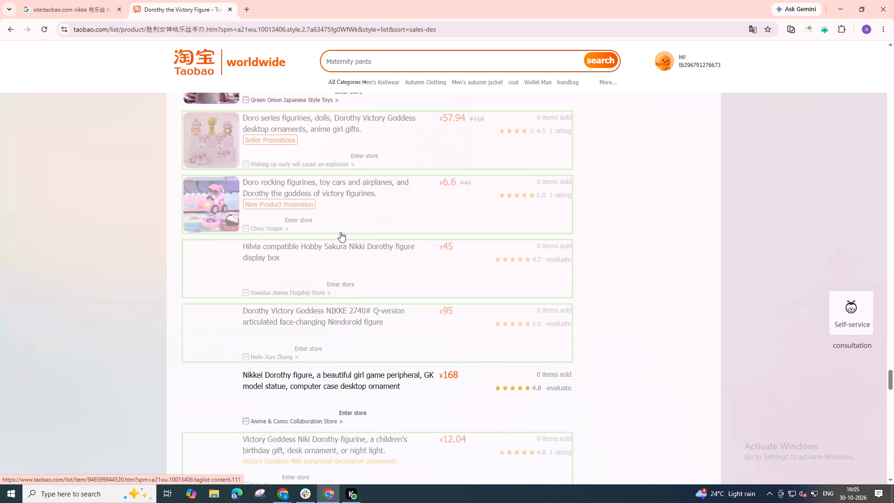
{"action": "scroll", "coordinate": [340, 232], "scroll_direction": "down", "scroll_amount": 12}
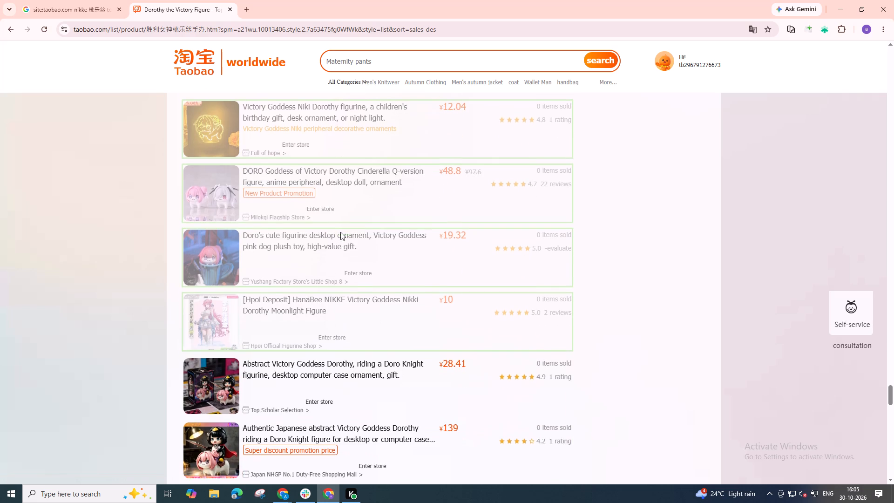
{"action": "scroll", "coordinate": [340, 232], "scroll_direction": "down", "scroll_amount": 6}
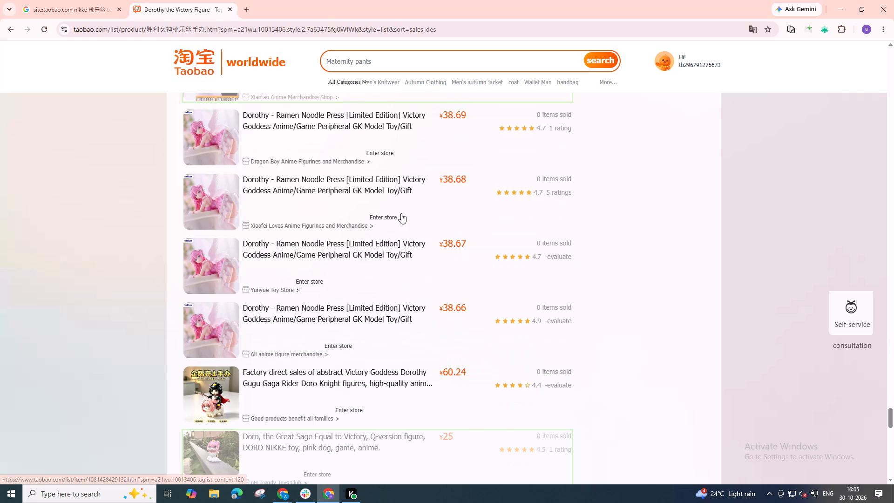
{"action": "scroll", "coordinate": [434, 204], "scroll_direction": "down", "scroll_amount": 6}
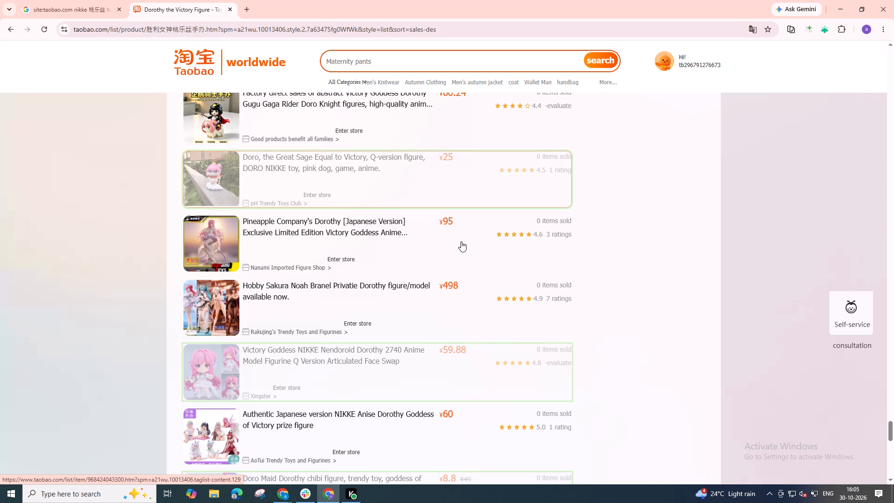
{"action": "scroll", "coordinate": [461, 241], "scroll_direction": "down", "scroll_amount": 11}
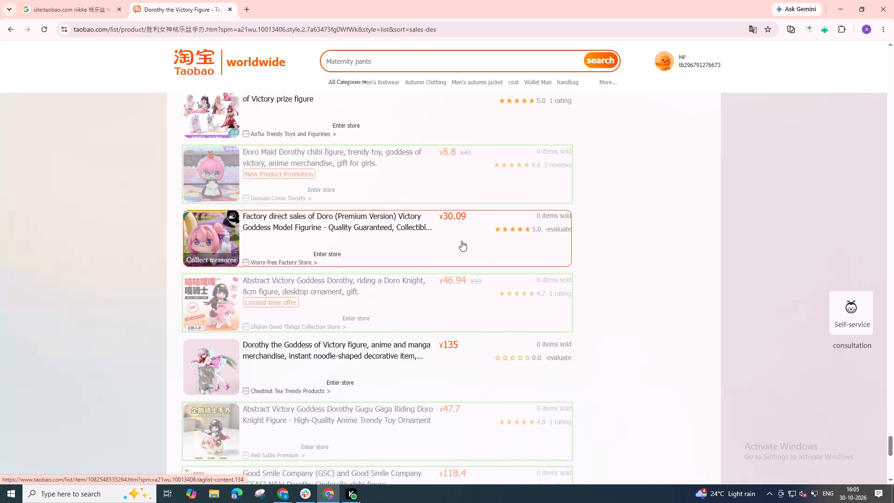
{"action": "scroll", "coordinate": [461, 241], "scroll_direction": "down", "scroll_amount": 3}
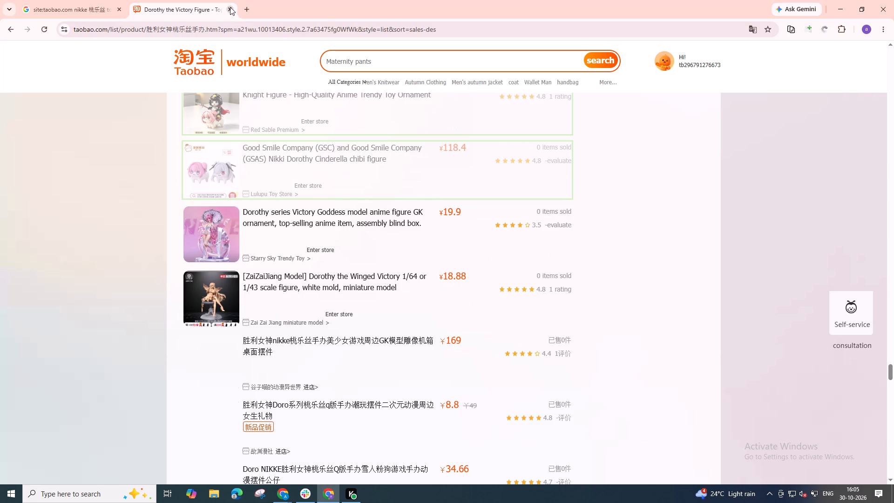
{"action": "scroll", "coordinate": [270, 170], "scroll_direction": "down", "scroll_amount": 5}
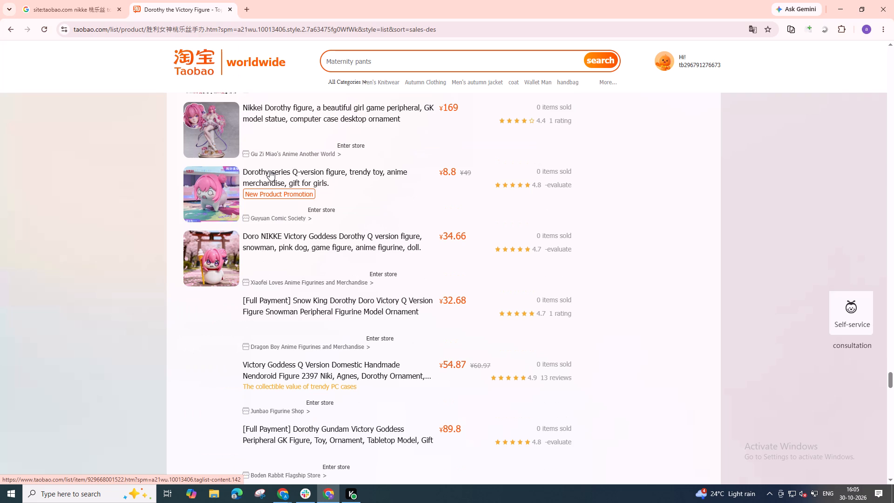
{"action": "scroll", "coordinate": [336, 180], "scroll_direction": "down", "scroll_amount": 2}
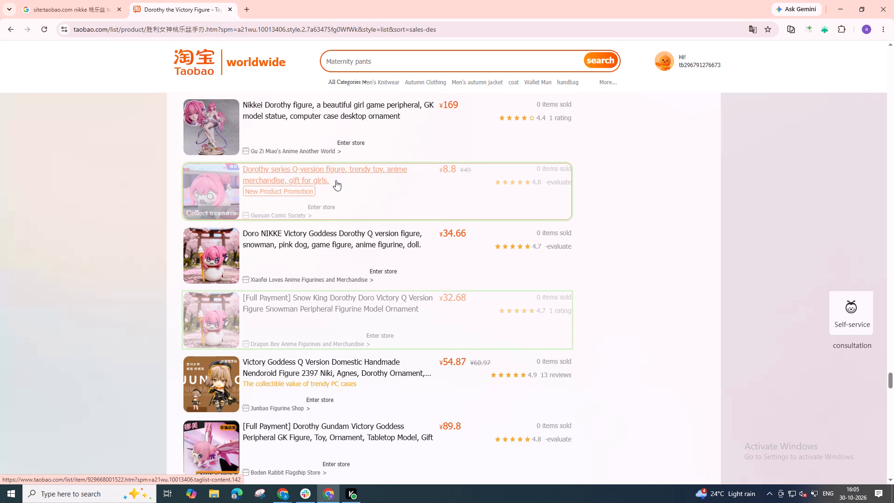
{"action": "scroll", "coordinate": [336, 180], "scroll_direction": "down", "scroll_amount": 3}
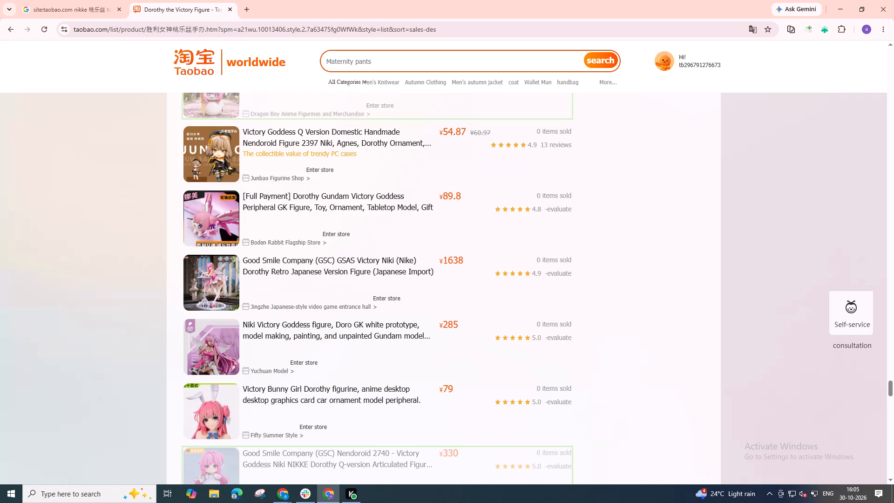
{"action": "left_click", "coordinate": [230, 11]}
Look through the remaining image results for site:taobao.com nikke 桃乐丝 top 1000 for further Taobao pages with Doro merchandise.
{"action": "scroll", "coordinate": [352, 270], "scroll_direction": "down", "scroll_amount": 4}
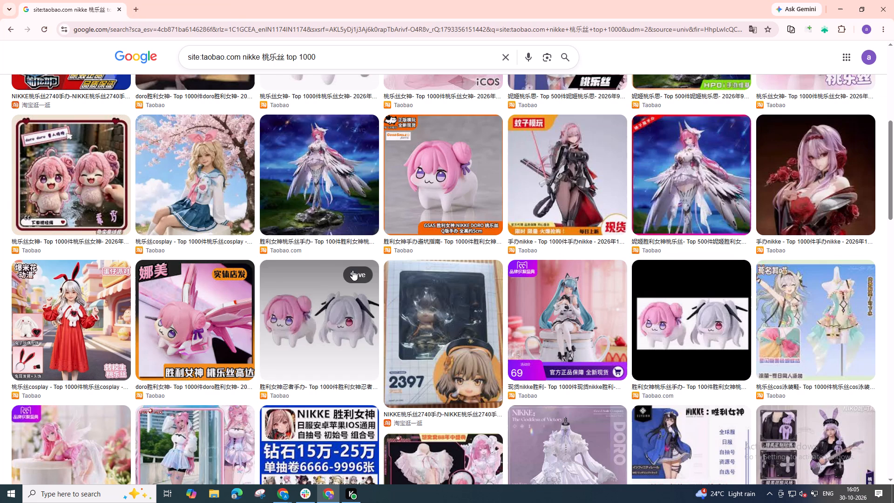
{"action": "scroll", "coordinate": [331, 357], "scroll_direction": "down", "scroll_amount": 3}
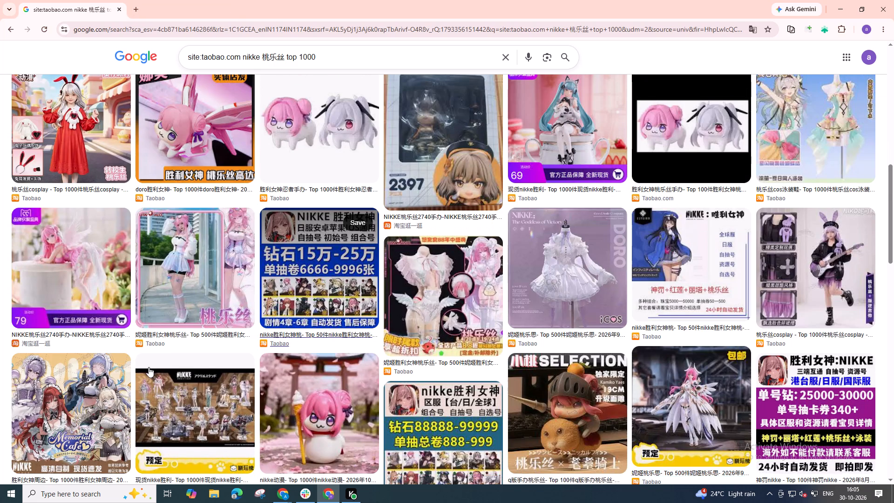
{"action": "scroll", "coordinate": [156, 369], "scroll_direction": "down", "scroll_amount": 4}
{"action": "scroll", "coordinate": [295, 335], "scroll_direction": "down", "scroll_amount": 3}
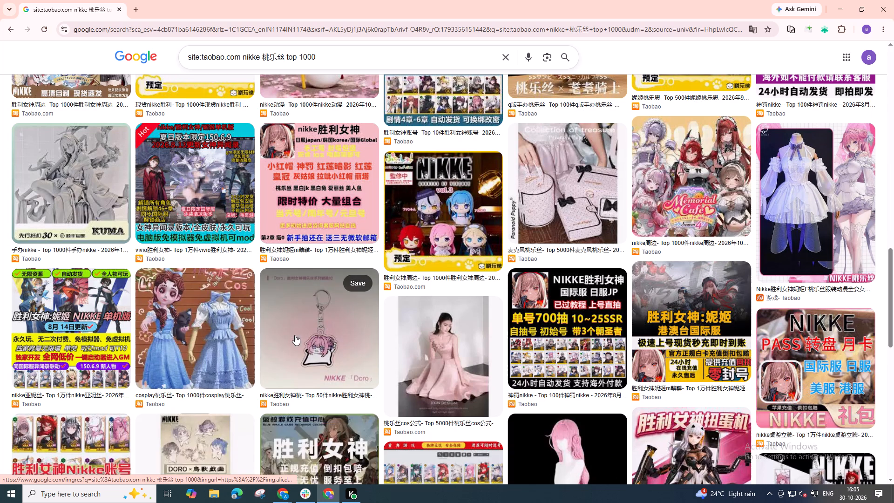
{"action": "scroll", "coordinate": [485, 350], "scroll_direction": "down", "scroll_amount": 3}
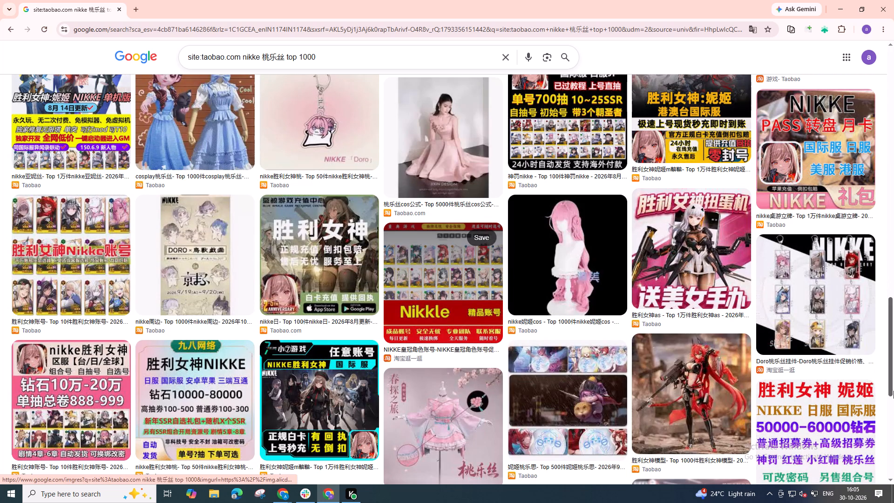
{"action": "scroll", "coordinate": [705, 359], "scroll_direction": "down", "scroll_amount": 4}
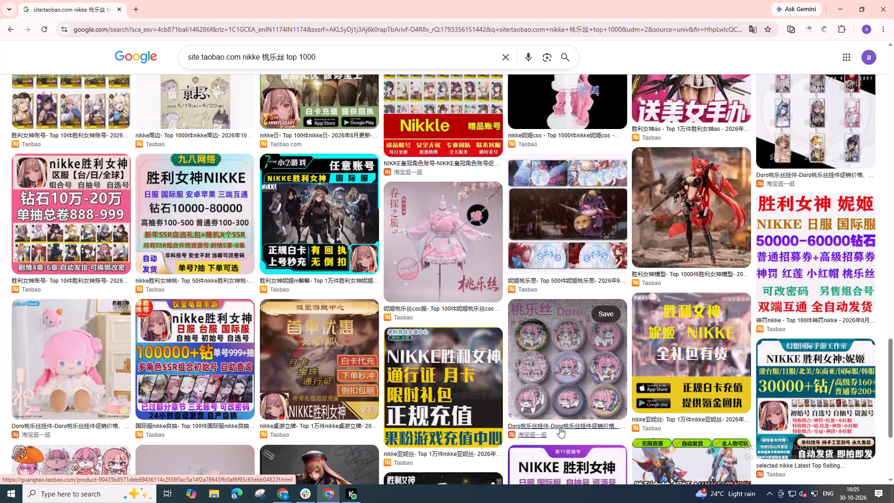
{"action": "scroll", "coordinate": [560, 428], "scroll_direction": "down", "scroll_amount": 6}
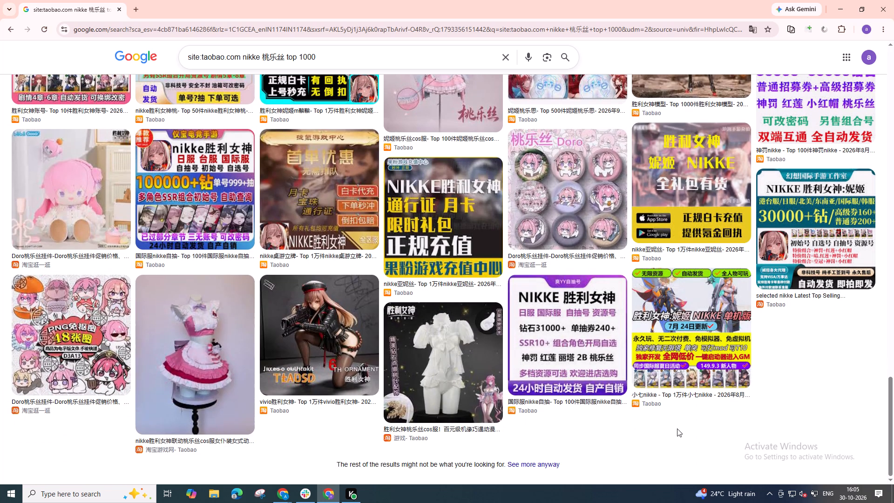
{"action": "scroll", "coordinate": [677, 428], "scroll_direction": "up", "scroll_amount": 1}
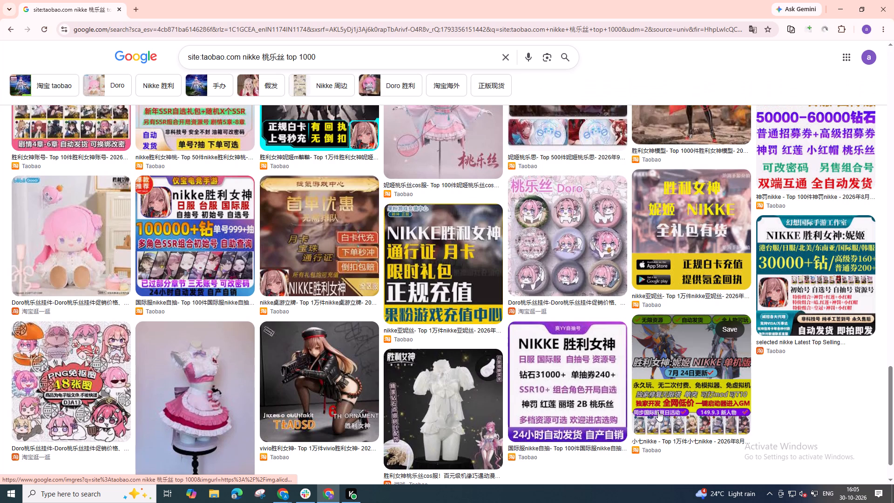
{"action": "scroll", "coordinate": [657, 408], "scroll_direction": "up", "scroll_amount": 1}
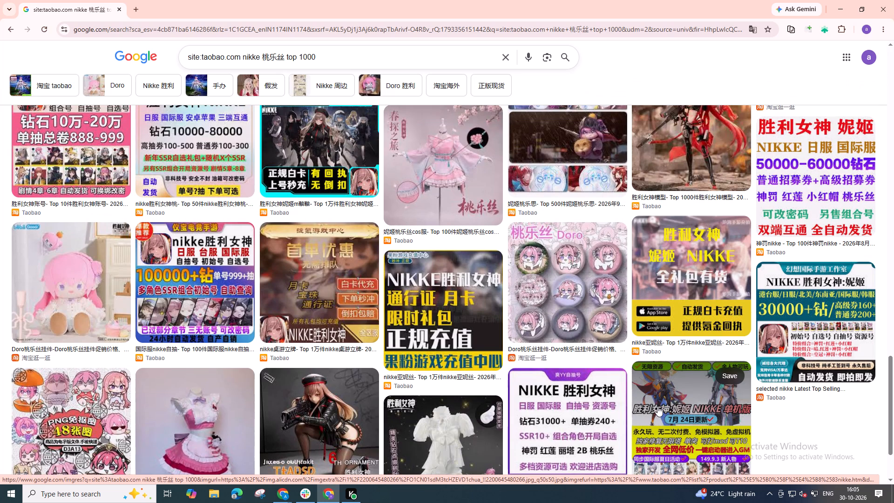
Open Taobao's nikke胜利女神桃 product list from the Doro keychain image result and switch it to list view.
{"action": "scroll", "coordinate": [660, 403], "scroll_direction": "up", "scroll_amount": 7}
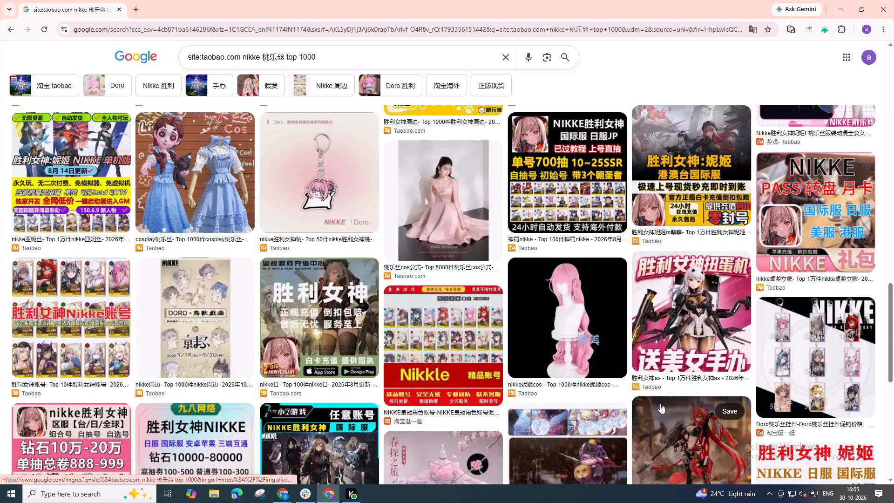
{"action": "middle_click", "coordinate": [312, 240]}
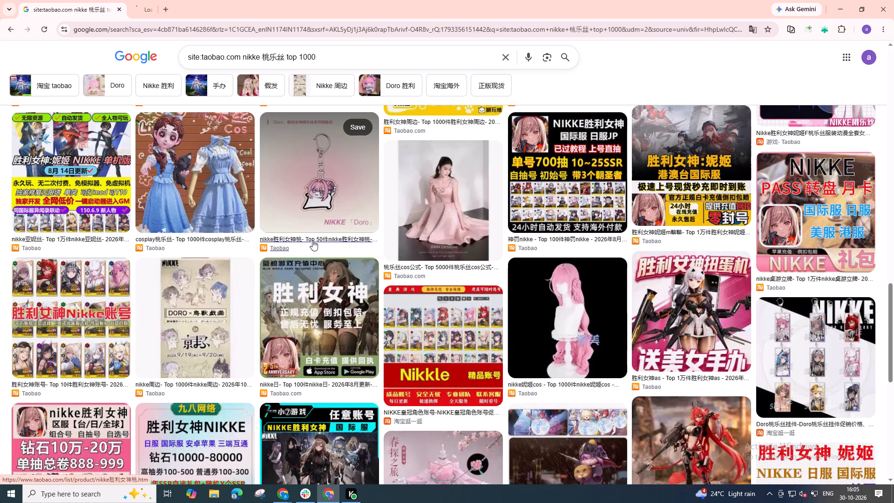
{"action": "left_click", "coordinate": [146, 0]}
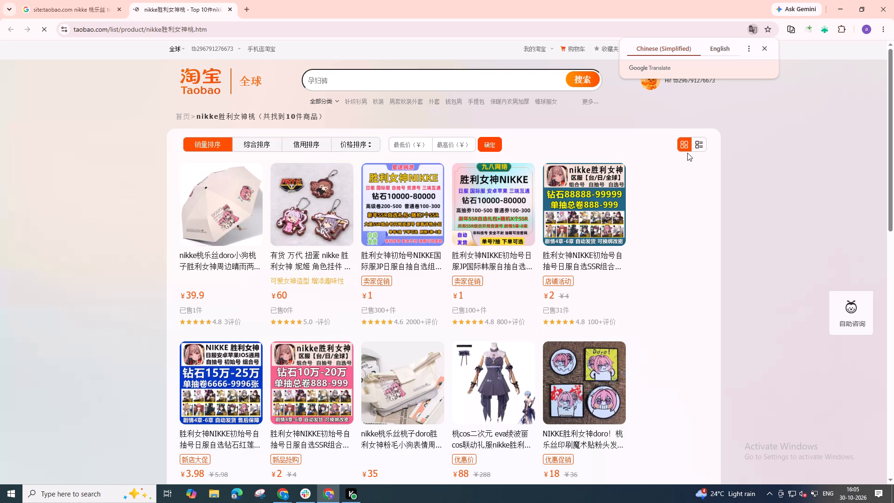
{"action": "left_click", "coordinate": [696, 147]}
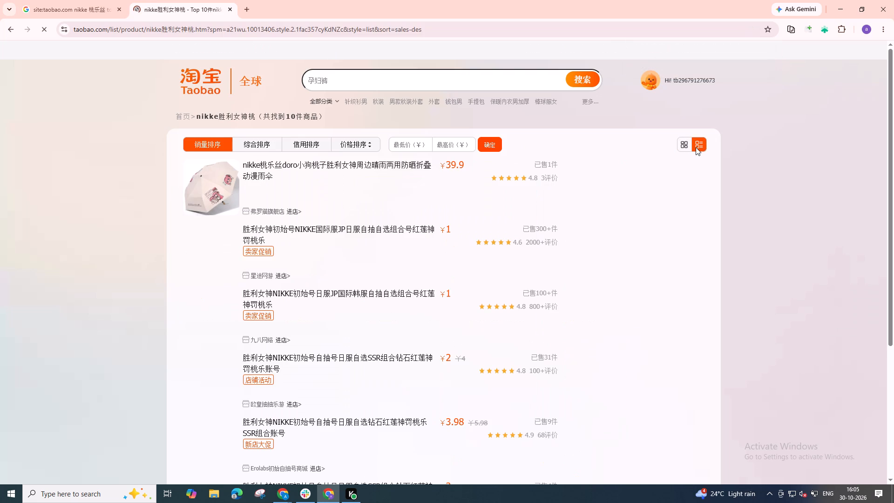
Translate the nikke胜利女神桃 product list page into English.
{"action": "scroll", "coordinate": [595, 229], "scroll_direction": "down", "scroll_amount": 1}
{"action": "right_click", "coordinate": [58, 187]}
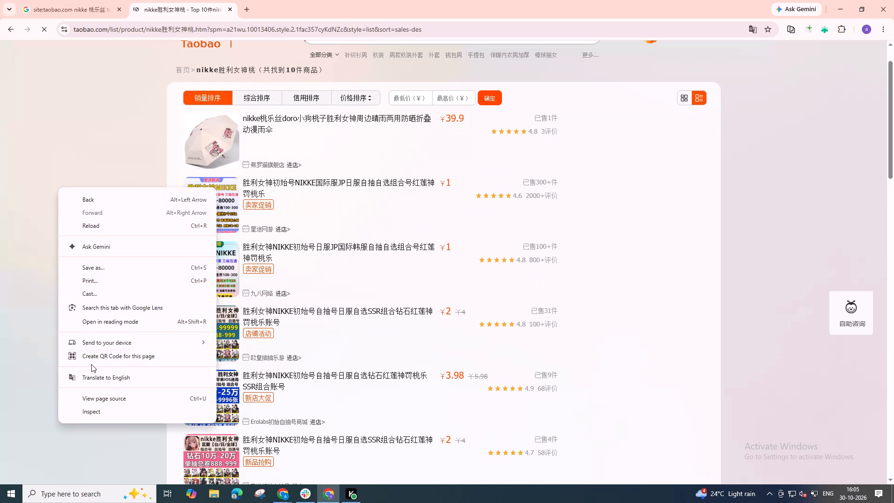
{"action": "left_click", "coordinate": [95, 374]}
{"action": "left_click", "coordinate": [63, 234]}
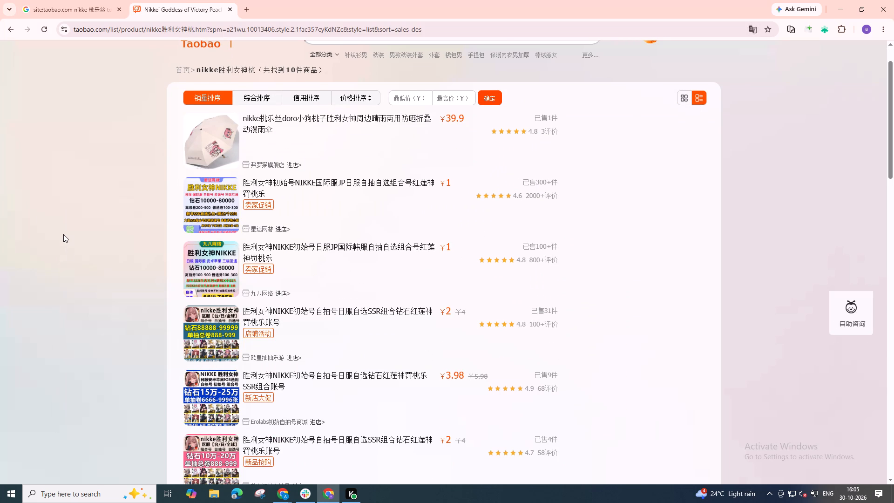
Copy the link of Holy Light Figurine's NIKKE Doroshi statue listing into Links cell C27865 of New Work and select C27870.
{"action": "scroll", "coordinate": [63, 234], "scroll_direction": "down", "scroll_amount": 3}
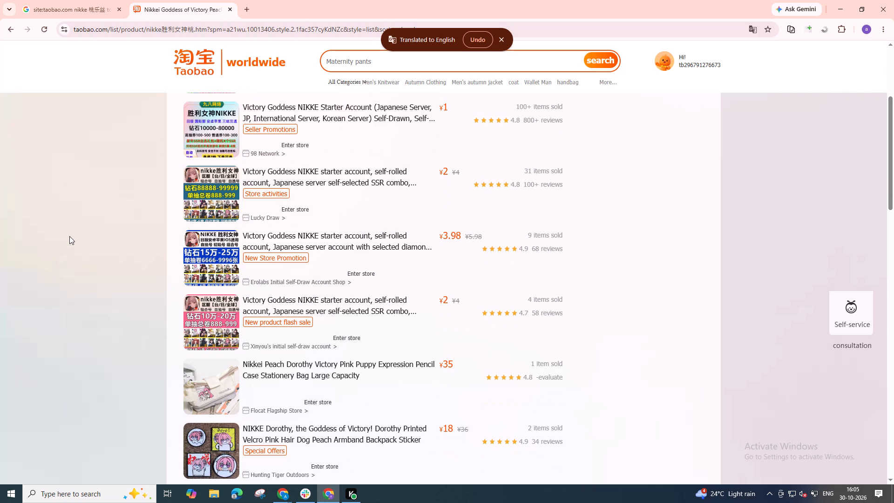
{"action": "scroll", "coordinate": [69, 236], "scroll_direction": "up", "scroll_amount": 5}
{"action": "scroll", "coordinate": [69, 236], "scroll_direction": "down", "scroll_amount": 7}
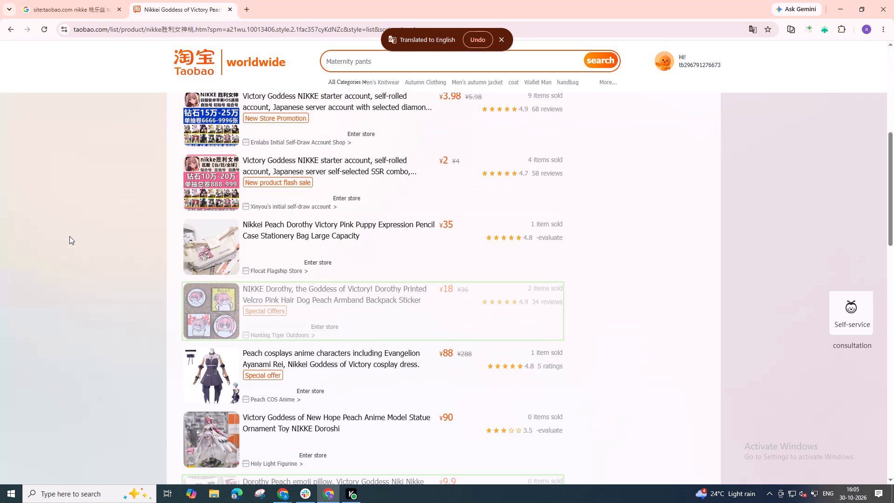
{"action": "scroll", "coordinate": [69, 236], "scroll_direction": "down", "scroll_amount": 6}
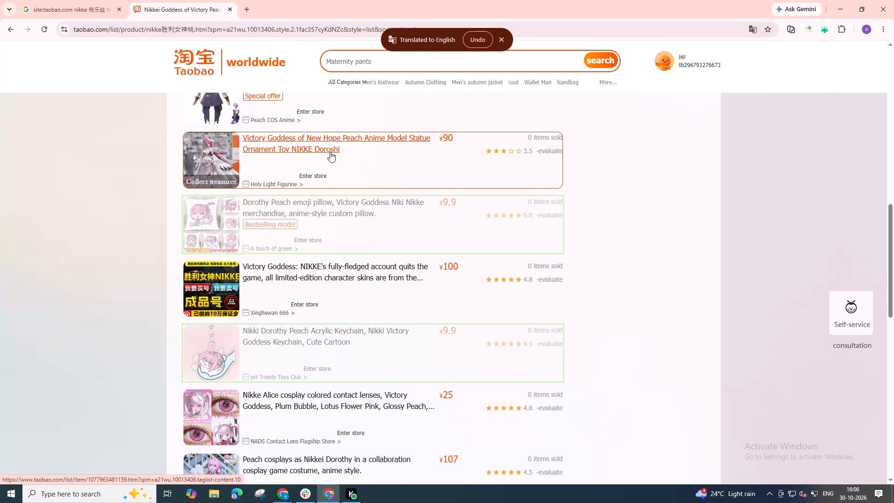
{"action": "right_click", "coordinate": [330, 152]}
{"action": "left_click", "coordinate": [378, 245]}
{"action": "key", "text": "alt+Tab"}
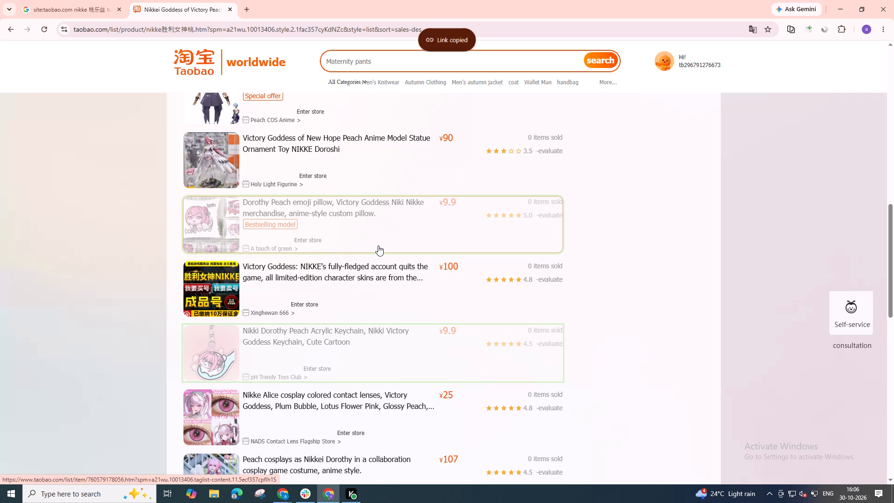
{"action": "left_click", "coordinate": [409, 212], "text": "alt"}
{"action": "left_click", "coordinate": [376, 226]}
{"action": "key", "text": "ctrl+v"}
{"action": "left_click", "coordinate": [361, 280]}
{"action": "key", "text": "alt+Tab"}
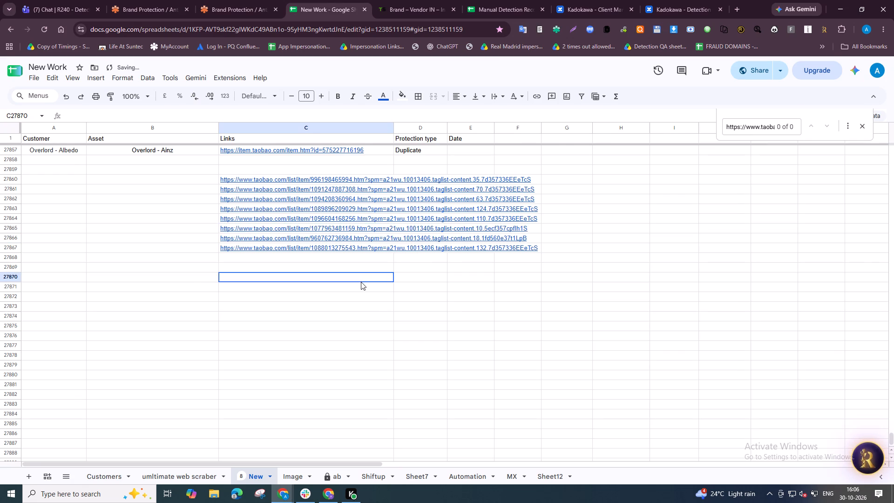
Examine the rest of the translated nikke胜利女神桃 list for Doro and Dorothy merchandise listings not yet highlighted.
{"action": "scroll", "coordinate": [427, 267], "scroll_direction": "down", "scroll_amount": 5}
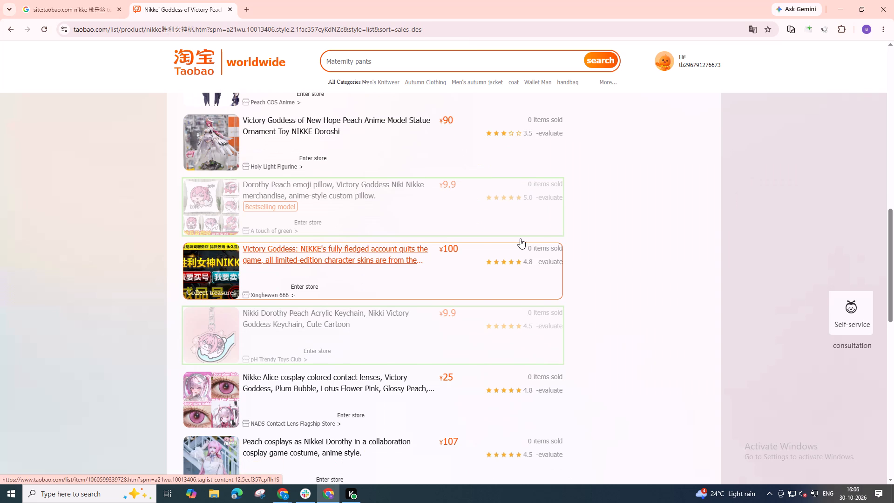
{"action": "scroll", "coordinate": [611, 262], "scroll_direction": "down", "scroll_amount": 6}
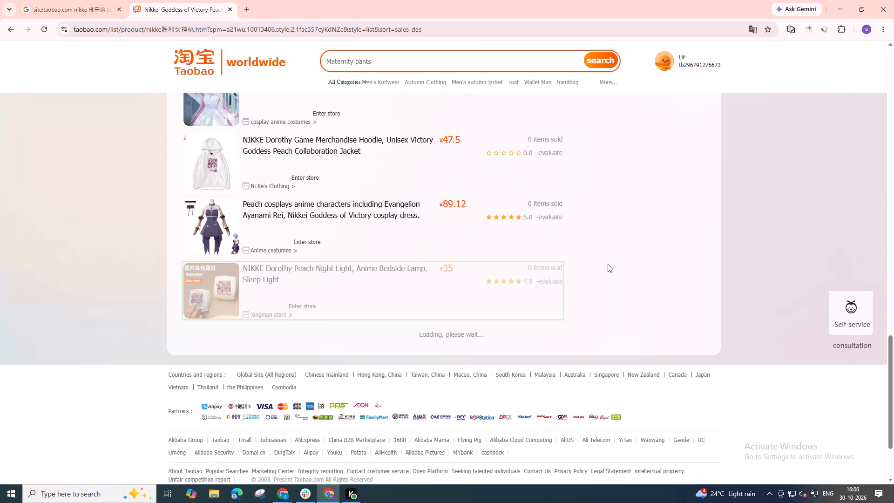
{"action": "scroll", "coordinate": [608, 265], "scroll_direction": "down", "scroll_amount": 3}
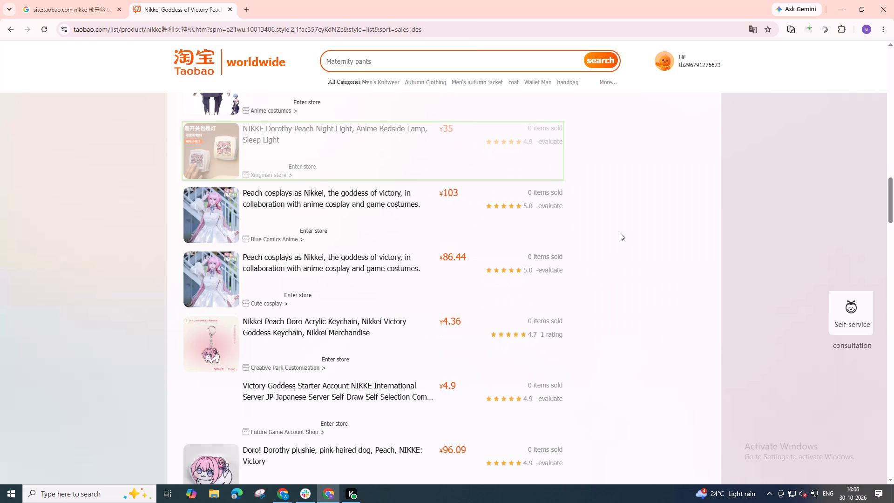
{"action": "scroll", "coordinate": [364, 331], "scroll_direction": "down", "scroll_amount": 5}
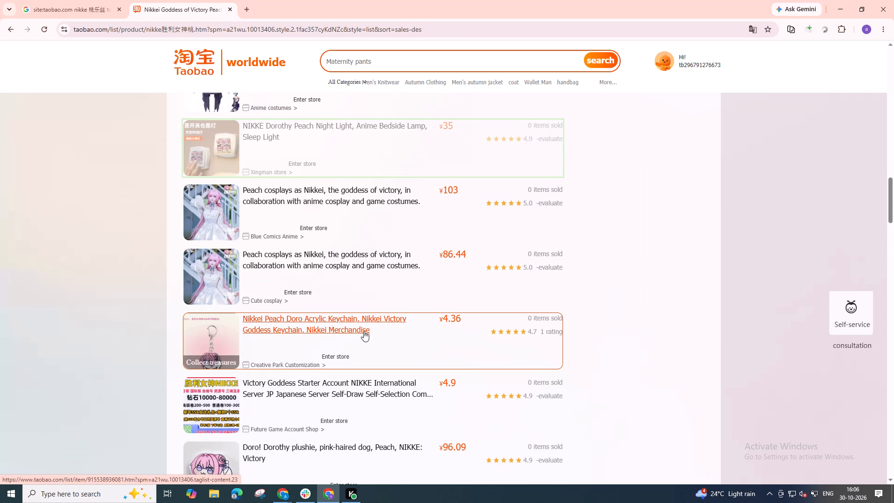
{"action": "scroll", "coordinate": [364, 333], "scroll_direction": "up", "scroll_amount": 1}
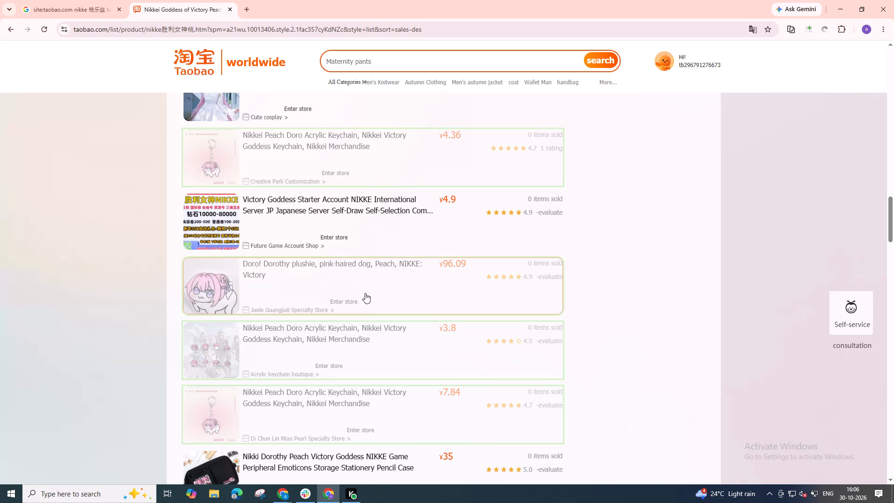
{"action": "scroll", "coordinate": [433, 299], "scroll_direction": "down", "scroll_amount": 7}
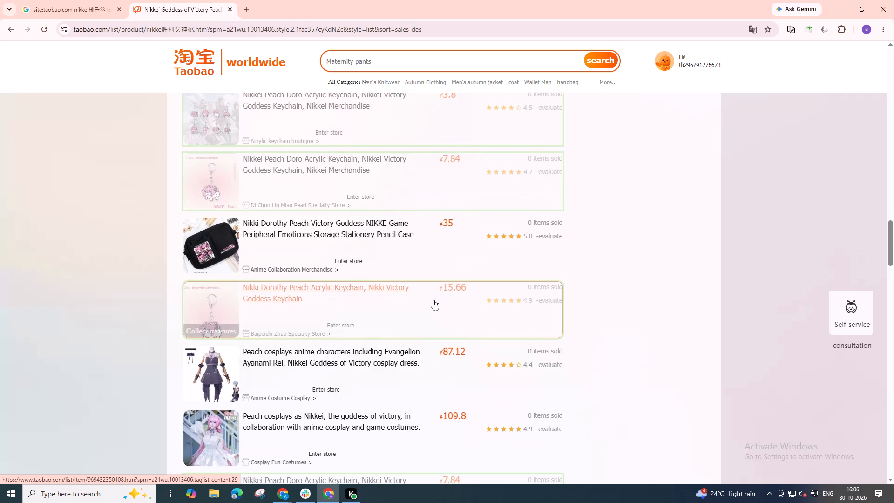
{"action": "scroll", "coordinate": [433, 300], "scroll_direction": "down", "scroll_amount": 2}
{"action": "scroll", "coordinate": [485, 266], "scroll_direction": "down", "scroll_amount": 3}
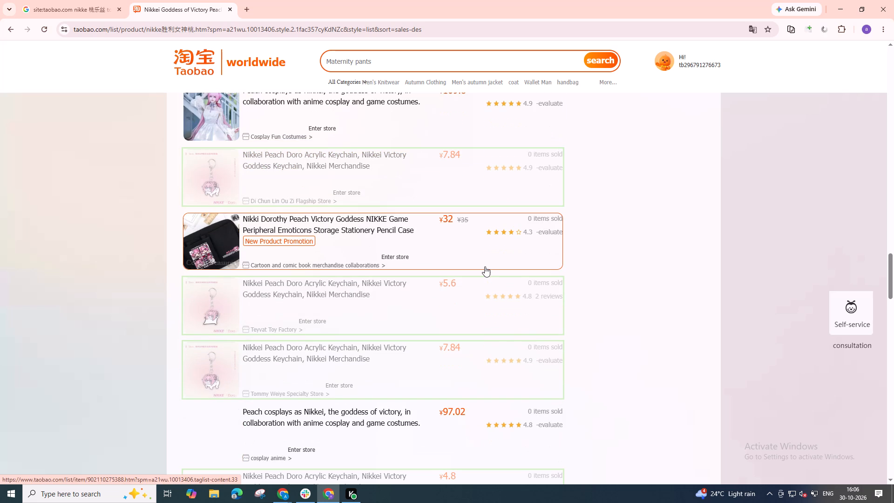
{"action": "scroll", "coordinate": [482, 267], "scroll_direction": "down", "scroll_amount": 8}
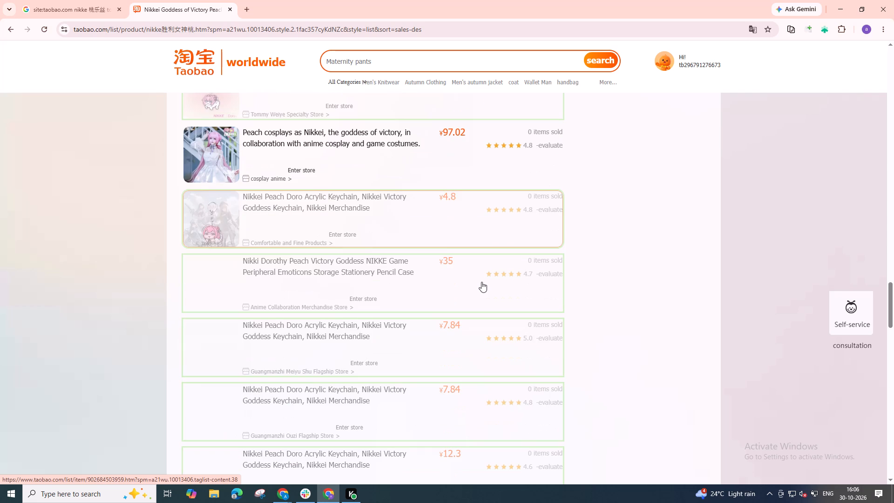
{"action": "scroll", "coordinate": [481, 282], "scroll_direction": "down", "scroll_amount": 6}
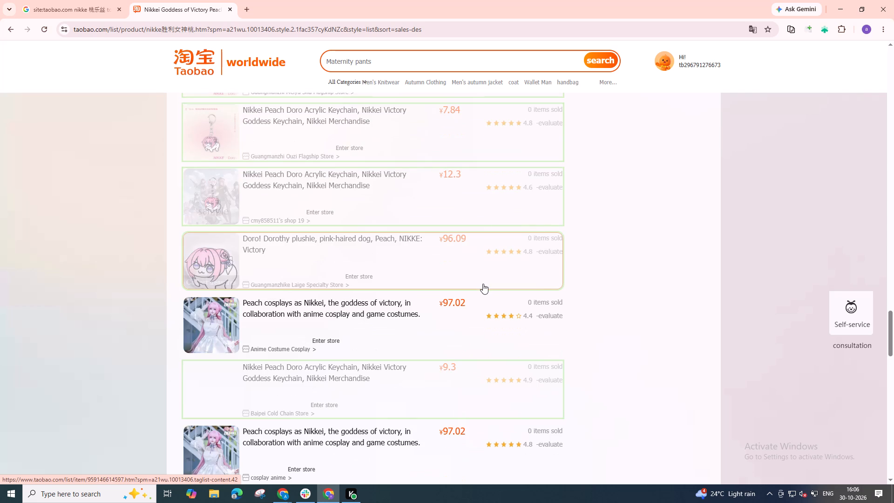
{"action": "scroll", "coordinate": [483, 285], "scroll_direction": "down", "scroll_amount": 6}
{"action": "scroll", "coordinate": [374, 240], "scroll_direction": "down", "scroll_amount": 3}
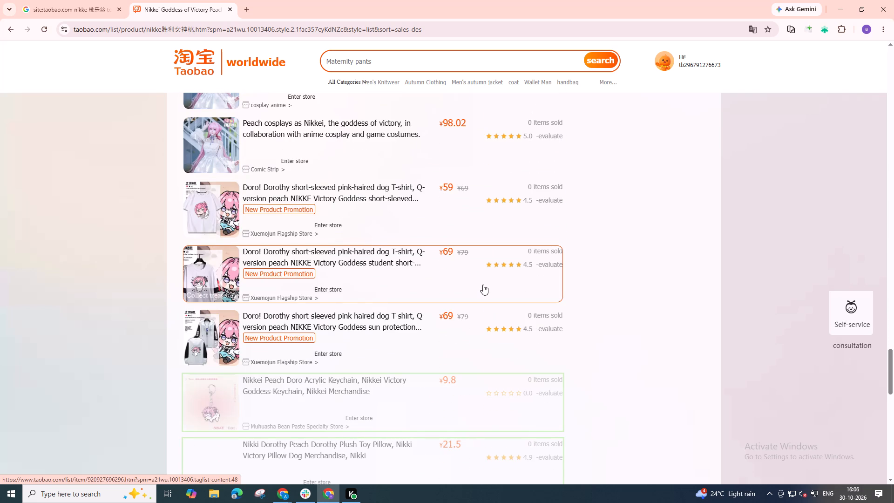
{"action": "scroll", "coordinate": [385, 255], "scroll_direction": "down", "scroll_amount": 6}
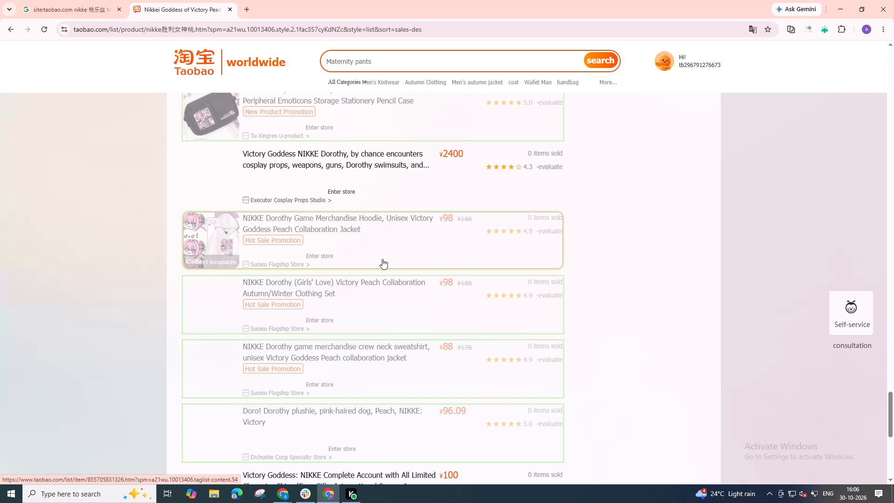
{"action": "scroll", "coordinate": [382, 259], "scroll_direction": "down", "scroll_amount": 2}
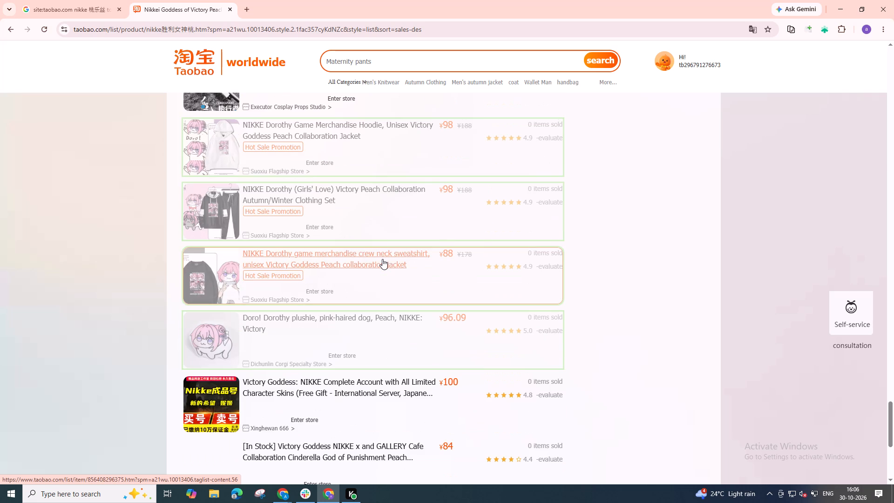
{"action": "scroll", "coordinate": [382, 259], "scroll_direction": "down", "scroll_amount": 6}
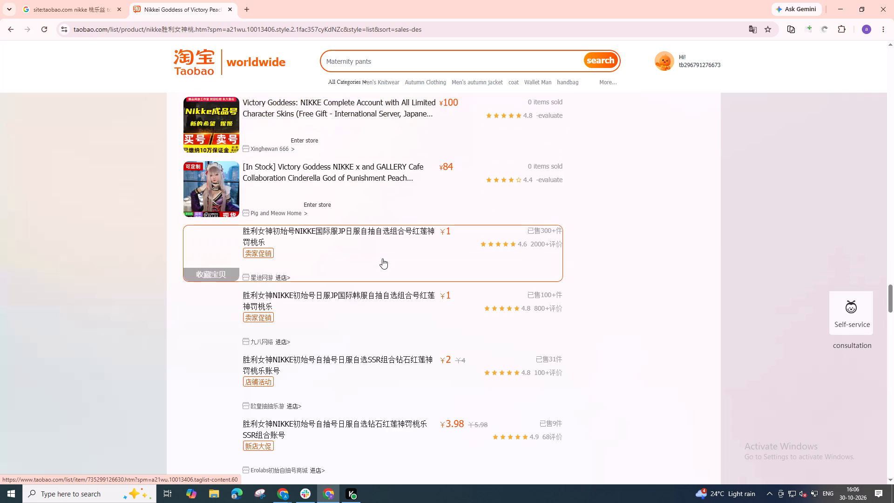
{"action": "scroll", "coordinate": [578, 322], "scroll_direction": "down", "scroll_amount": 8}
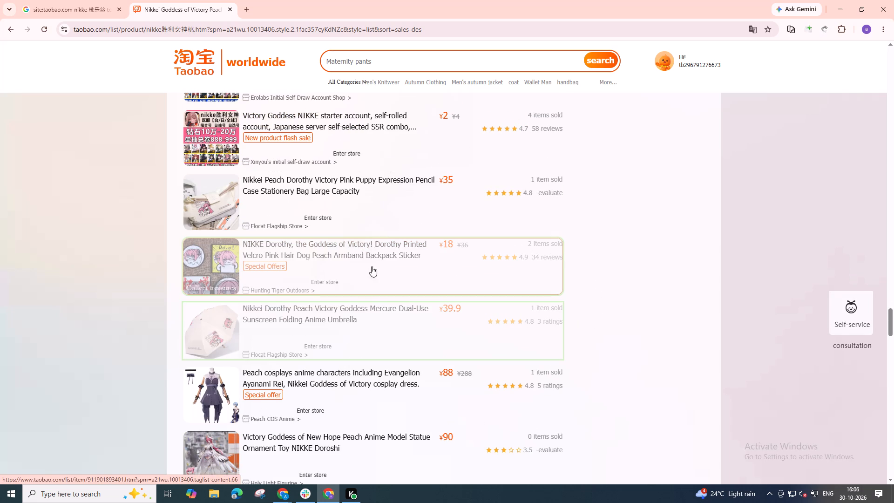
{"action": "scroll", "coordinate": [390, 261], "scroll_direction": "down", "scroll_amount": 9}
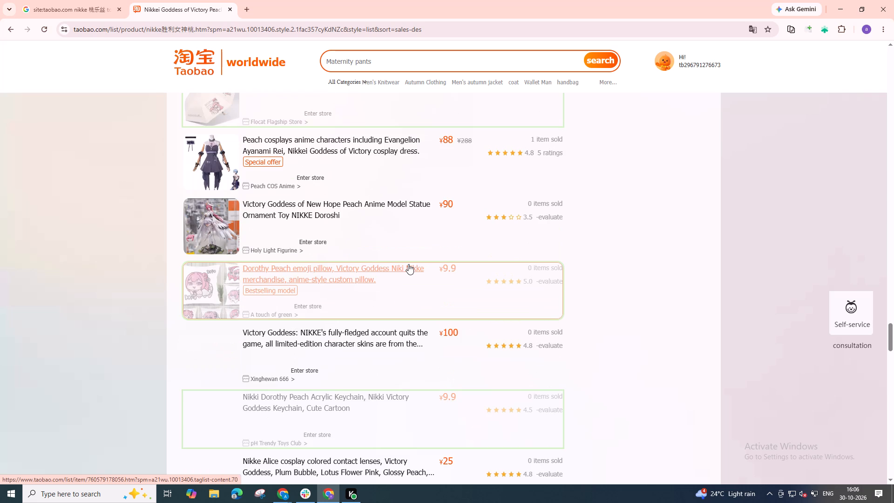
{"action": "scroll", "coordinate": [478, 260], "scroll_direction": "down", "scroll_amount": 7}
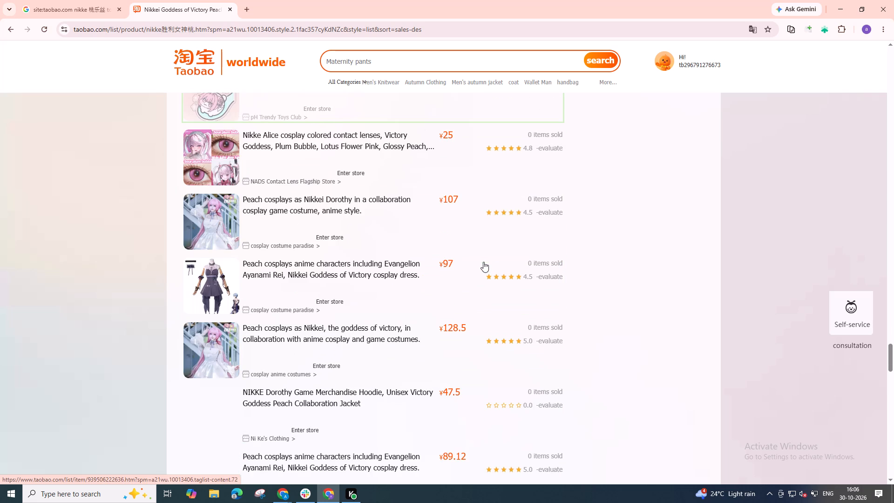
{"action": "scroll", "coordinate": [476, 265], "scroll_direction": "down", "scroll_amount": 7}
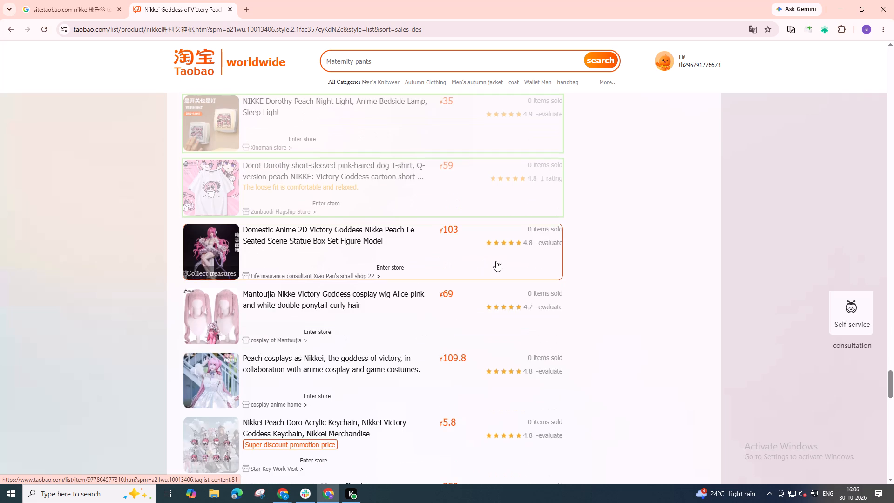
Copy the link of Star Key Work Visit's ¥5.8 Doro acrylic keychain listing into Links cell C27870 of New Work.
{"action": "scroll", "coordinate": [504, 266], "scroll_direction": "down", "scroll_amount": 3}
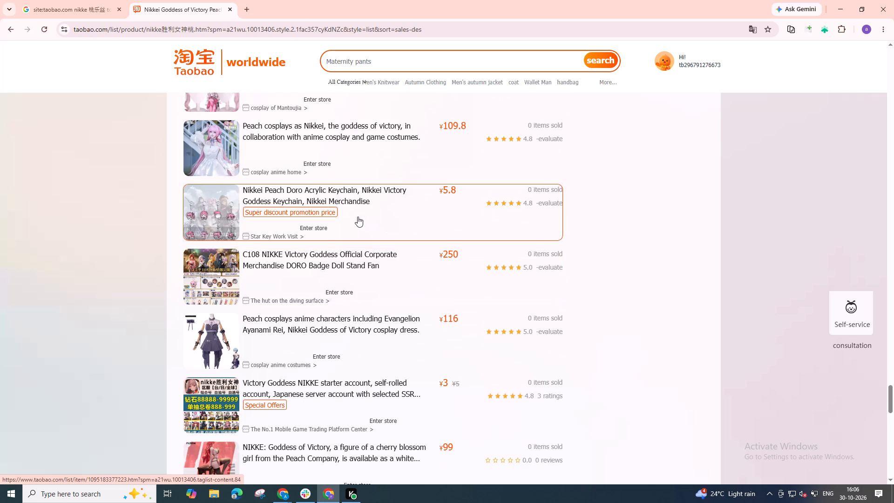
{"action": "right_click", "coordinate": [360, 202]}
{"action": "left_click", "coordinate": [438, 297]}
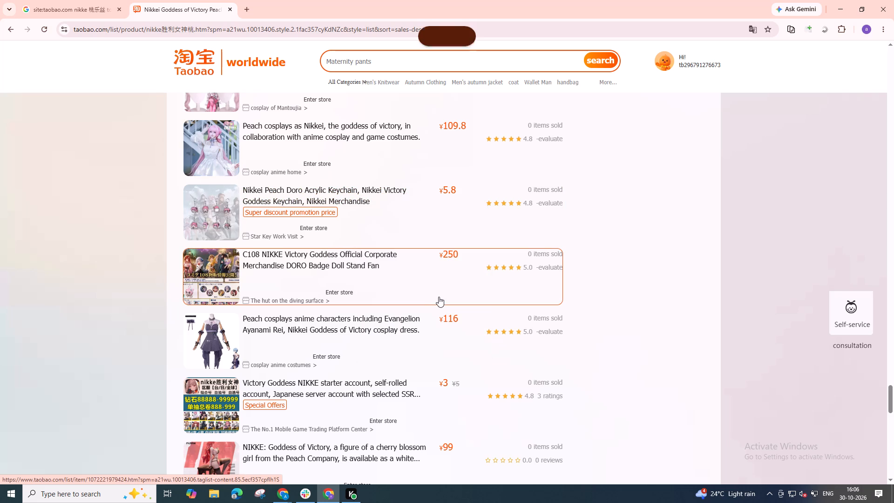
{"action": "key", "text": "alt+Tab"}
{"action": "key", "text": "ctrl+v"}
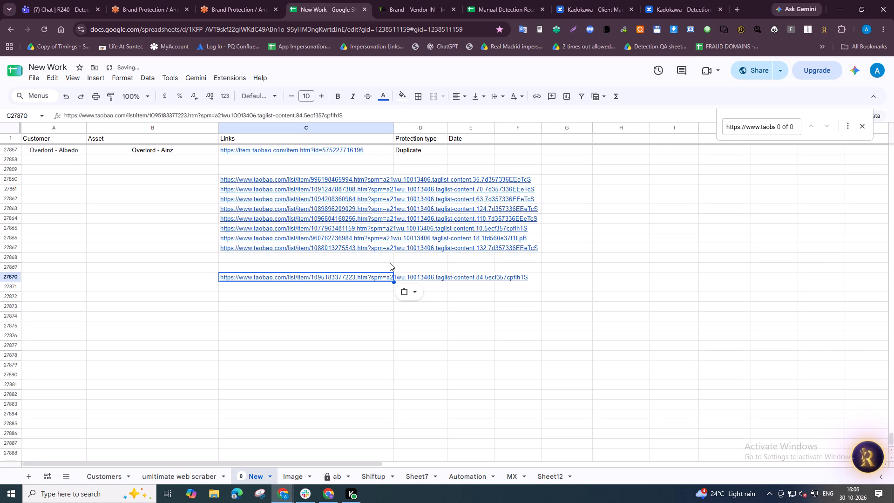
{"action": "key", "text": "alt+Tab"}
Inspect the full-size product image of the ¥58.99 NIKKE Dorothy night light listing from the Everything can be found on Taobao store.
{"action": "scroll", "coordinate": [438, 256], "scroll_direction": "down", "scroll_amount": 2}
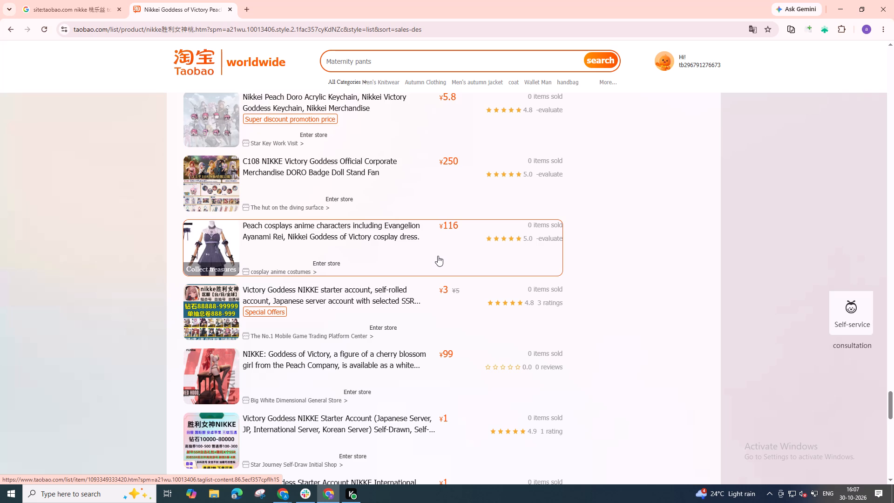
{"action": "scroll", "coordinate": [446, 251], "scroll_direction": "down", "scroll_amount": 5}
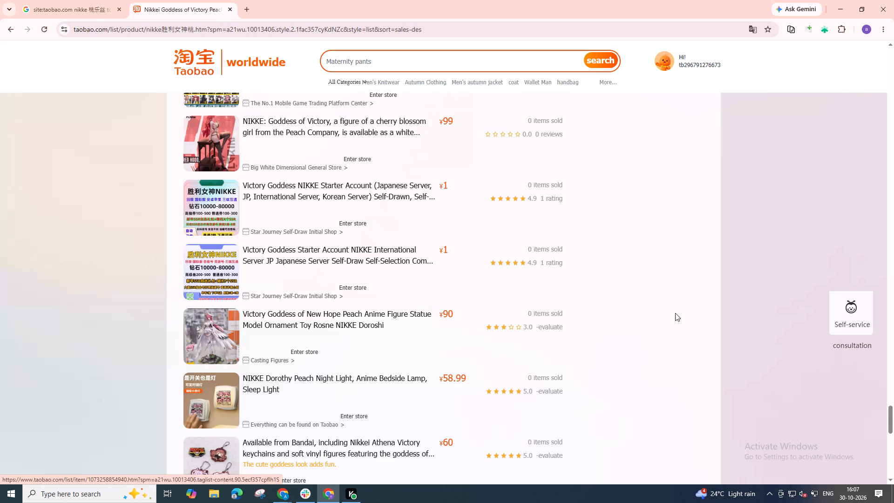
{"action": "scroll", "coordinate": [678, 326], "scroll_direction": "down", "scroll_amount": 4}
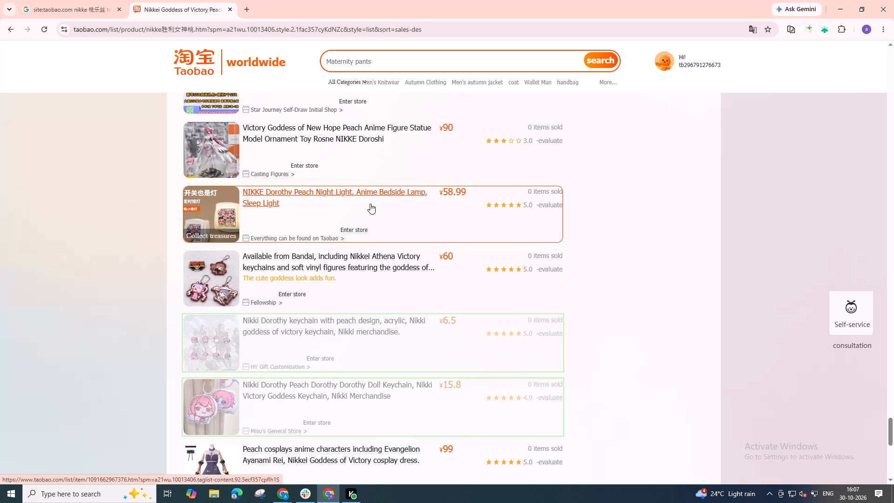
{"action": "right_click", "coordinate": [219, 208]}
{"action": "left_click", "coordinate": [251, 343]}
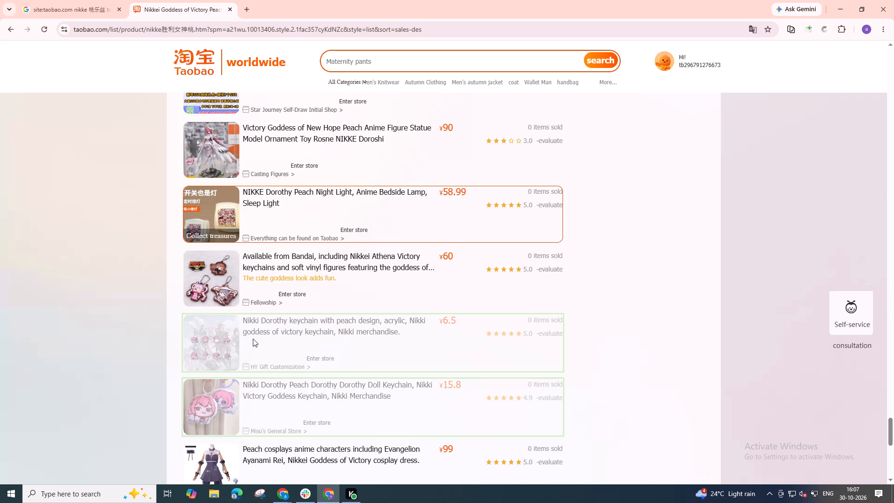
{"action": "left_click", "coordinate": [240, 0]}
{"action": "left_click", "coordinate": [291, 0]}
{"action": "scroll", "coordinate": [369, 160], "scroll_direction": "down", "scroll_amount": 5}
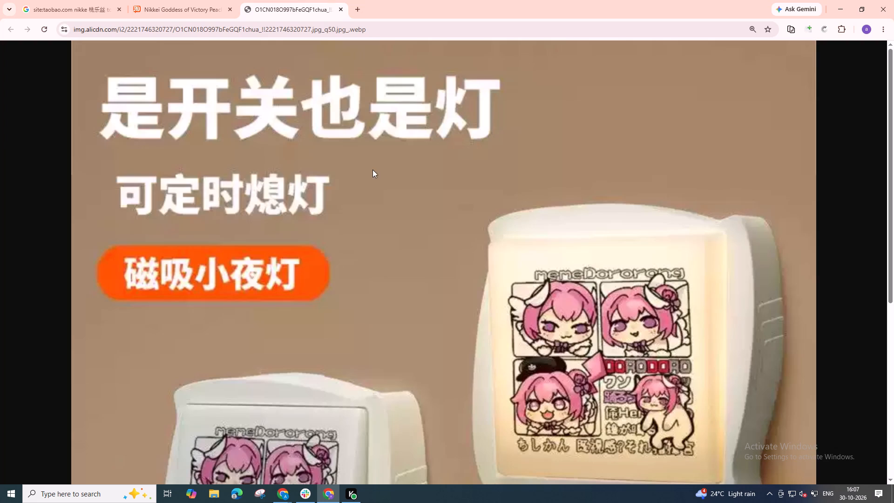
{"action": "left_click", "coordinate": [339, 10]}
{"action": "scroll", "coordinate": [372, 274], "scroll_direction": "down", "scroll_amount": 3}
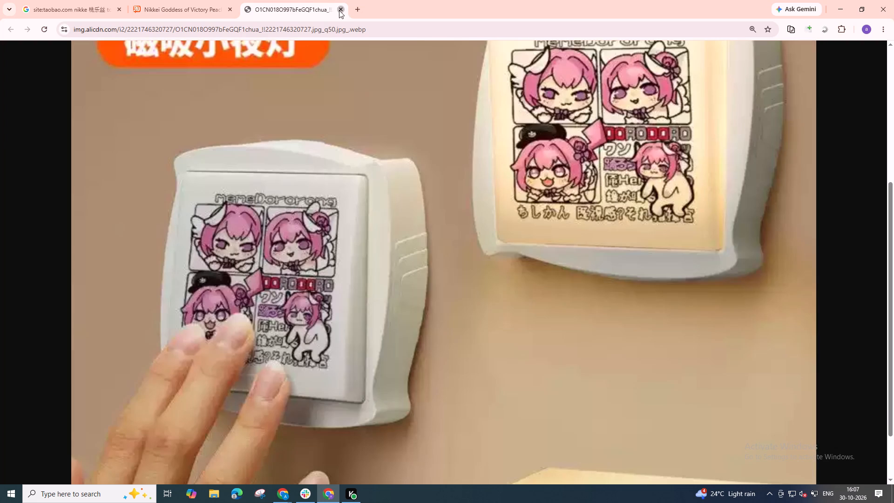
Examine the nikke胜利女神桃 product list for Doro and Dorothy merchandise listings that are not yet highlighted.
{"action": "scroll", "coordinate": [339, 10], "scroll_direction": "down", "scroll_amount": 1}
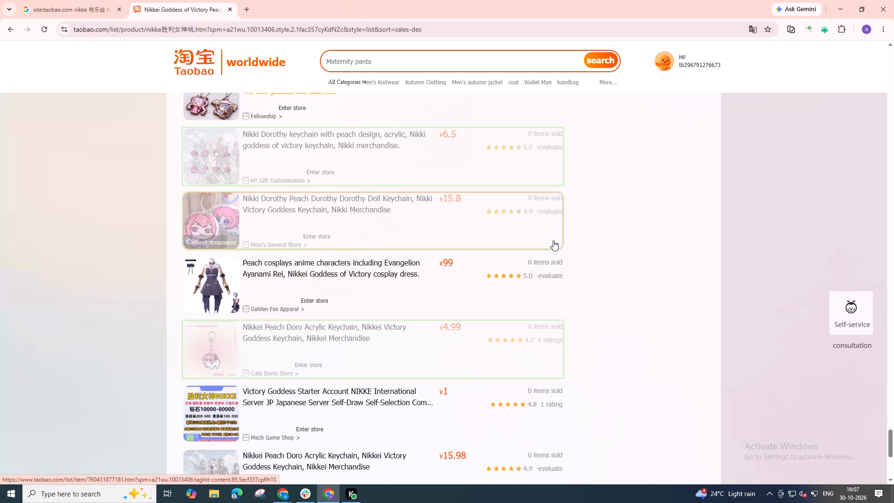
{"action": "scroll", "coordinate": [432, 280], "scroll_direction": "down", "scroll_amount": 6}
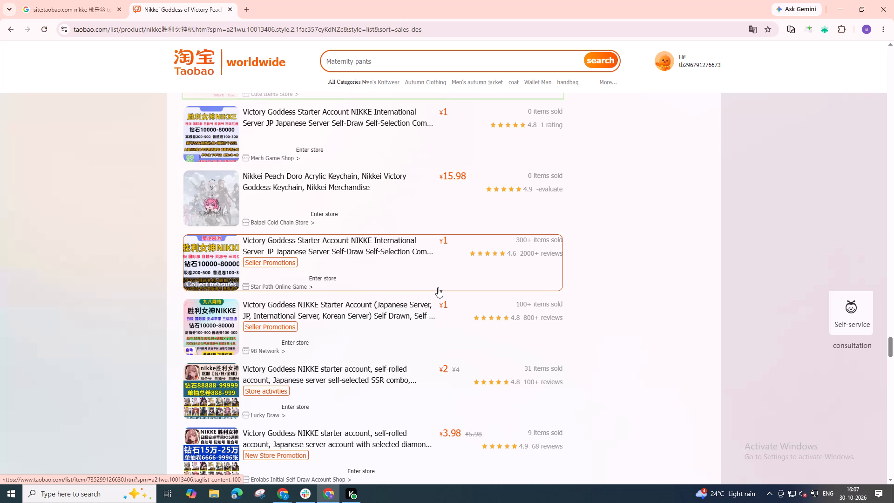
{"action": "scroll", "coordinate": [439, 287], "scroll_direction": "down", "scroll_amount": 2}
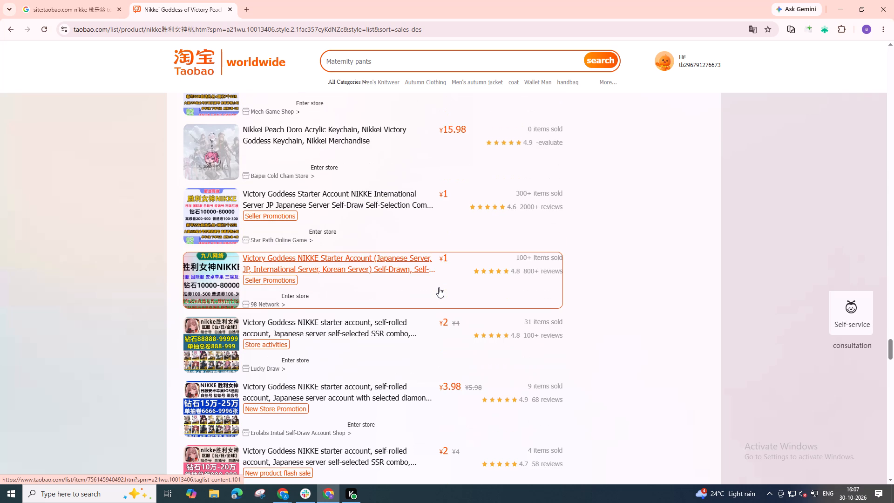
{"action": "scroll", "coordinate": [439, 287], "scroll_direction": "down", "scroll_amount": 4}
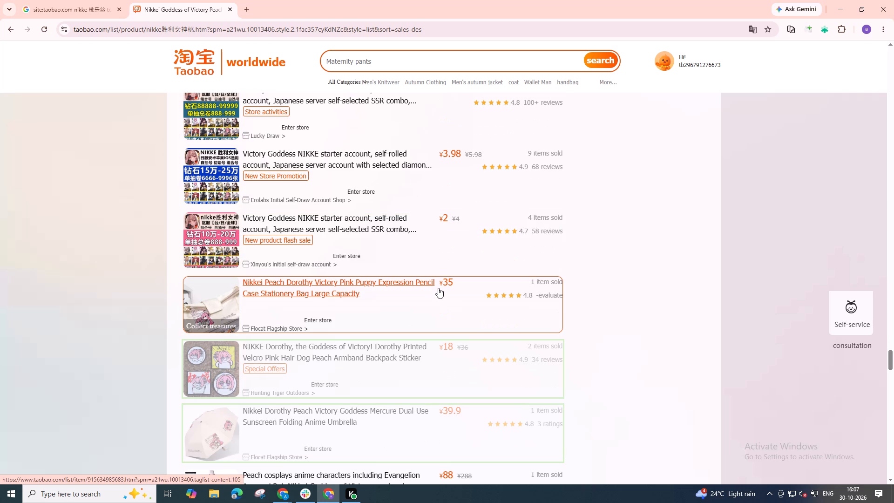
{"action": "scroll", "coordinate": [438, 288], "scroll_direction": "down", "scroll_amount": 2}
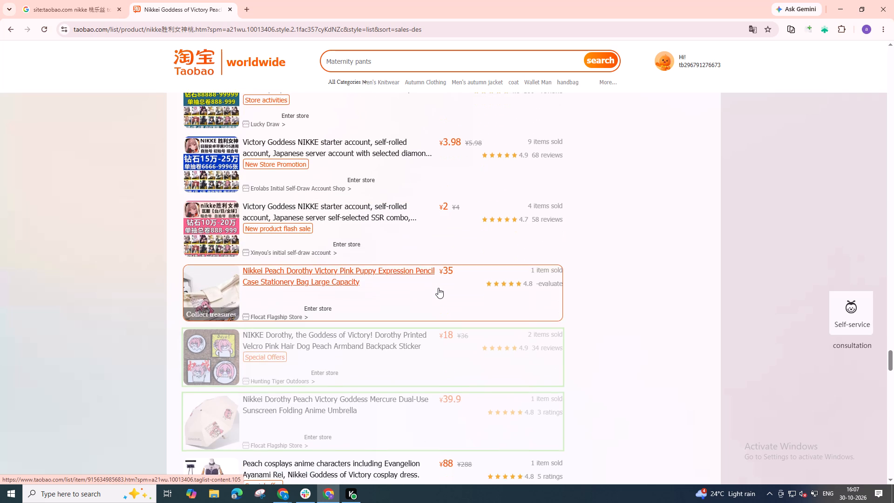
{"action": "scroll", "coordinate": [438, 288], "scroll_direction": "down", "scroll_amount": 11}
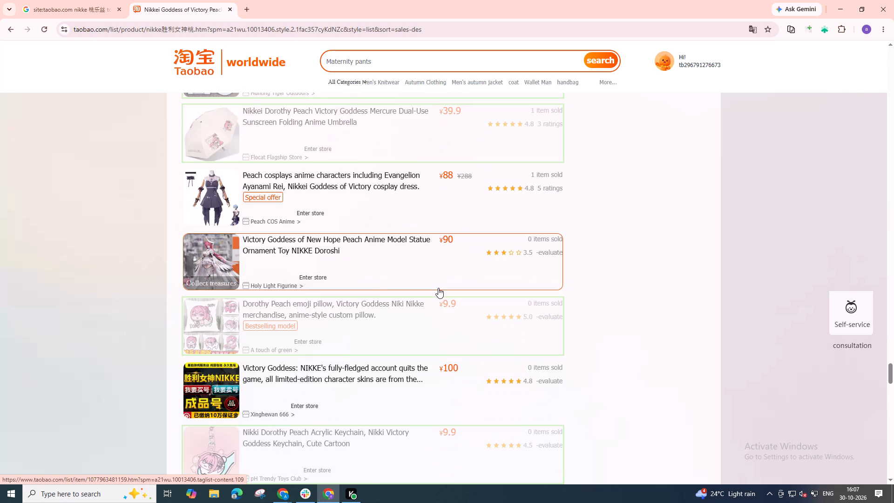
{"action": "scroll", "coordinate": [668, 260], "scroll_direction": "down", "scroll_amount": 3}
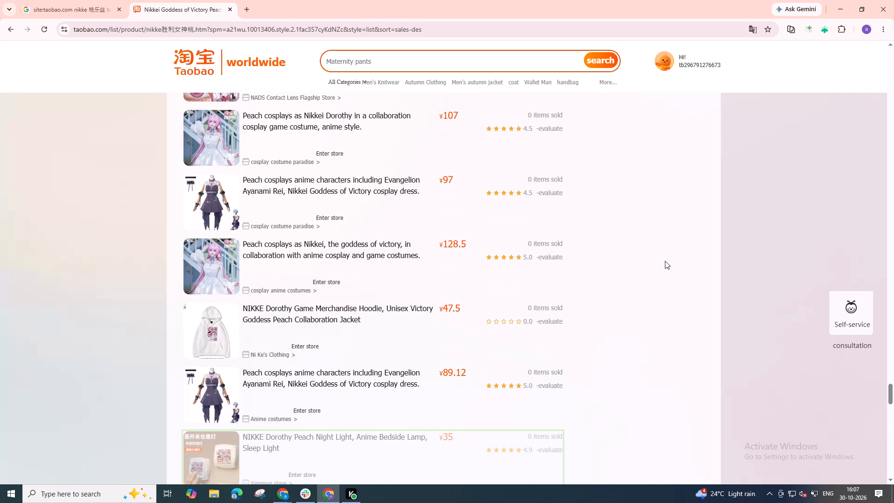
{"action": "scroll", "coordinate": [660, 264], "scroll_direction": "down", "scroll_amount": 6}
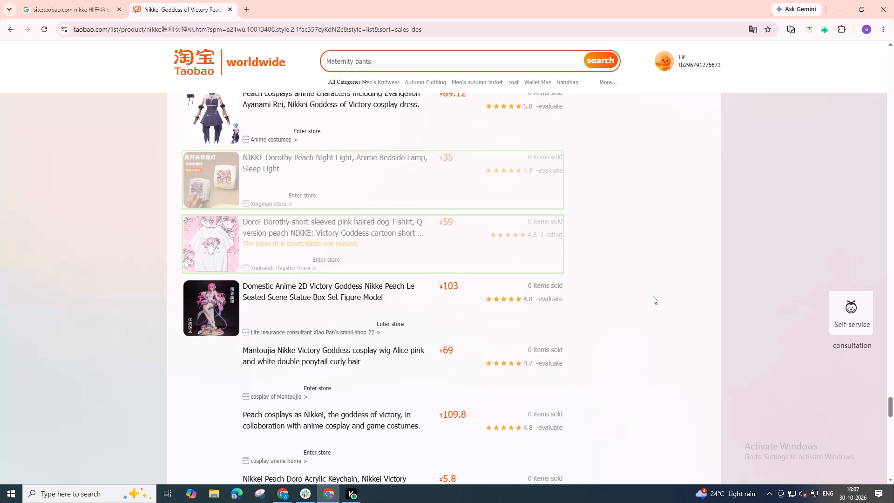
{"action": "scroll", "coordinate": [653, 296], "scroll_direction": "down", "scroll_amount": 5}
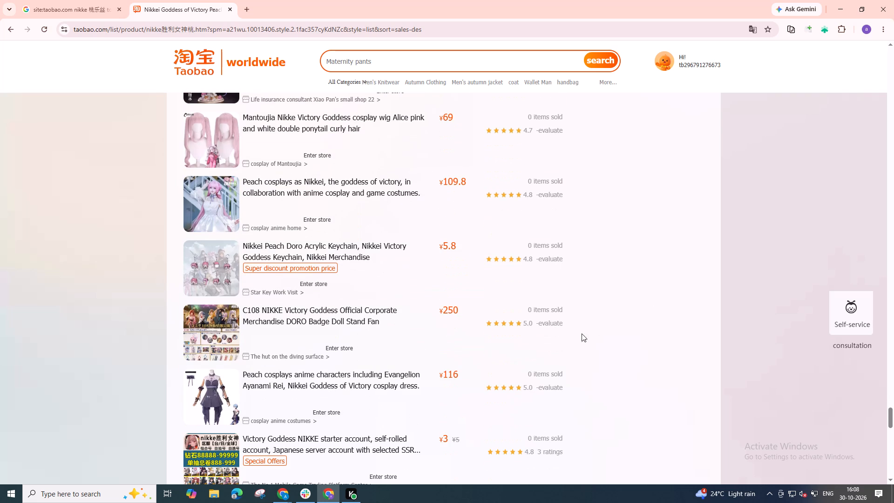
Copy the link of Star Key Work Visit's ¥5.8 Doro acrylic keychain listing into Links cell C27868 of New Work.
{"action": "right_click", "coordinate": [365, 258]}
{"action": "left_click", "coordinate": [434, 357]}
{"action": "key", "text": "alt+Tab"}
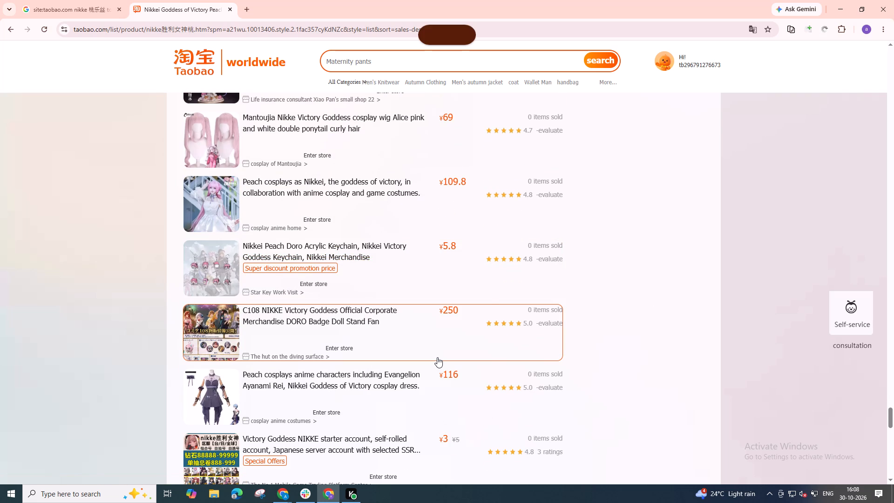
{"action": "left_click", "coordinate": [386, 259]}
{"action": "key", "text": "ctrl+v"}
{"action": "key", "text": "alt+Tab"}
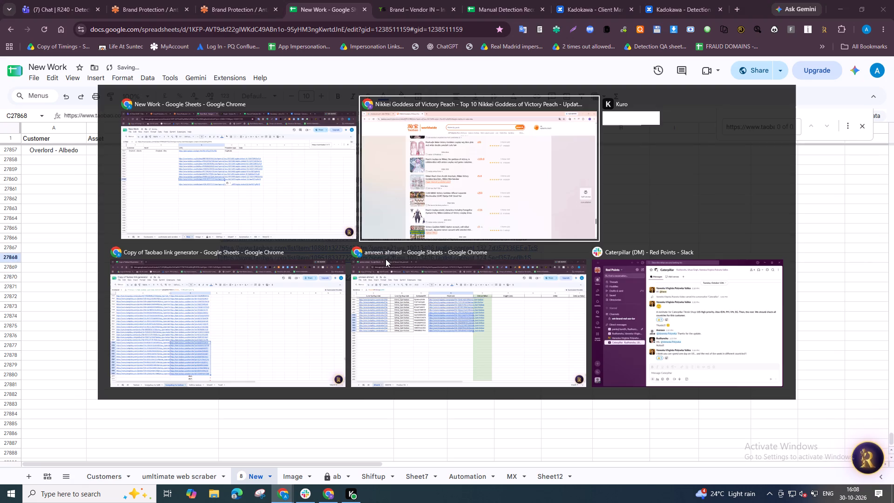
Check the listings below the ¥5.8 keychain and close the nikke胜利女神桃 product list.
{"action": "scroll", "coordinate": [527, 258], "scroll_direction": "down", "scroll_amount": 3}
{"action": "scroll", "coordinate": [542, 311], "scroll_direction": "down", "scroll_amount": 2}
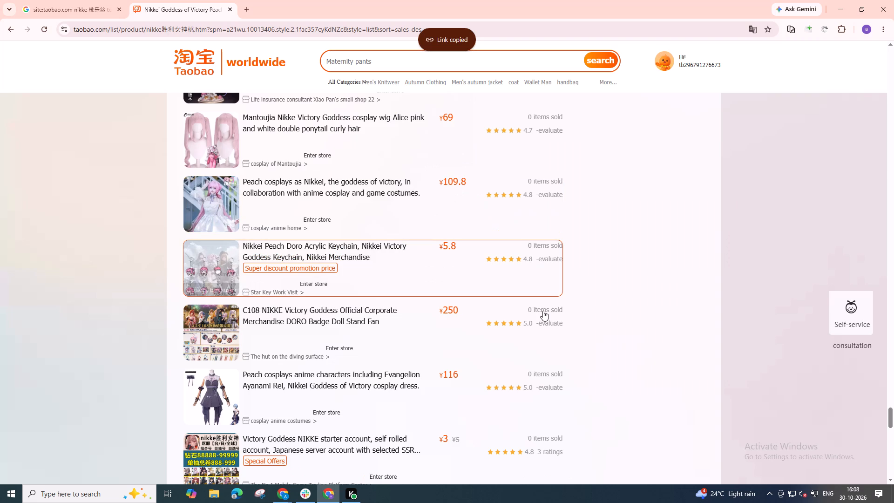
{"action": "scroll", "coordinate": [543, 311], "scroll_direction": "down", "scroll_amount": 5}
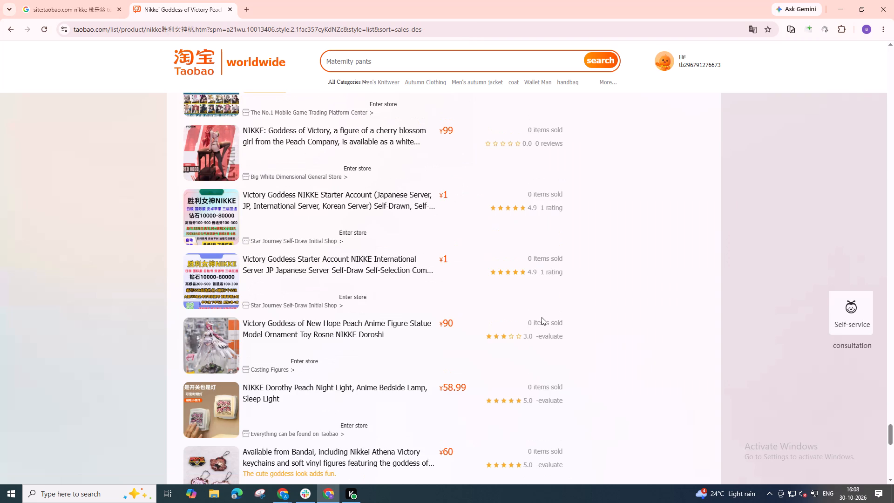
{"action": "key", "text": "ctrl+w"}
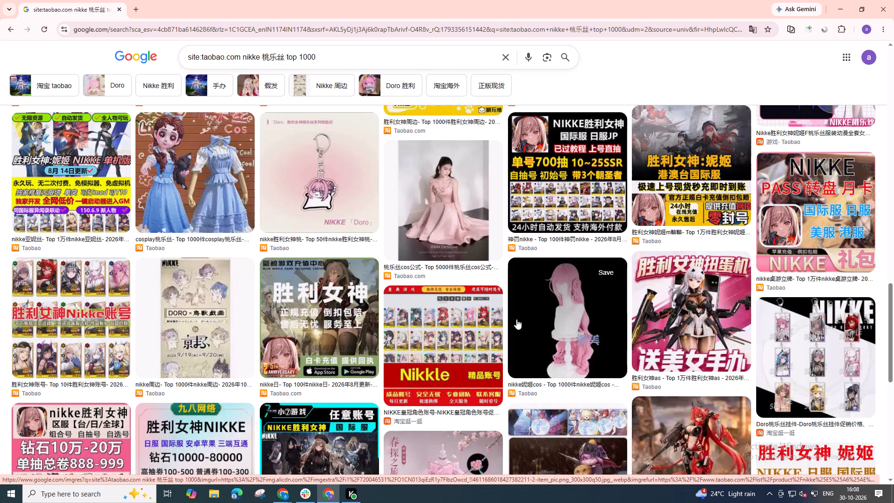
Examine the Google image results for nikke 桃乐丝 top 1000 for another Taobao Doro product list to check.
{"action": "scroll", "coordinate": [516, 319], "scroll_direction": "down", "scroll_amount": 2}
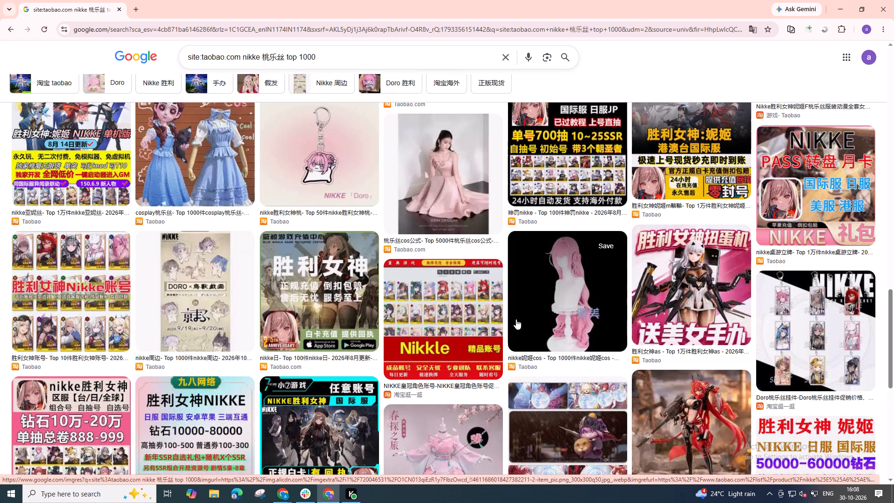
{"action": "scroll", "coordinate": [811, 356], "scroll_direction": "down", "scroll_amount": 3}
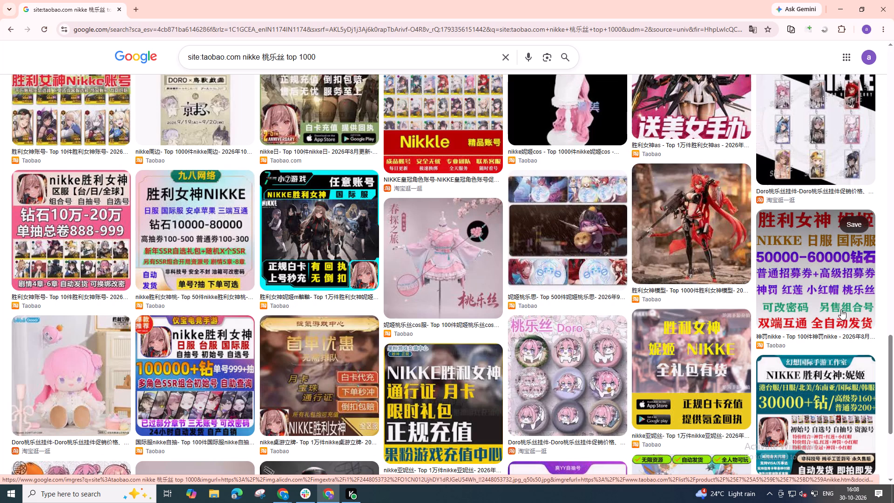
{"action": "scroll", "coordinate": [841, 309], "scroll_direction": "down", "scroll_amount": 5}
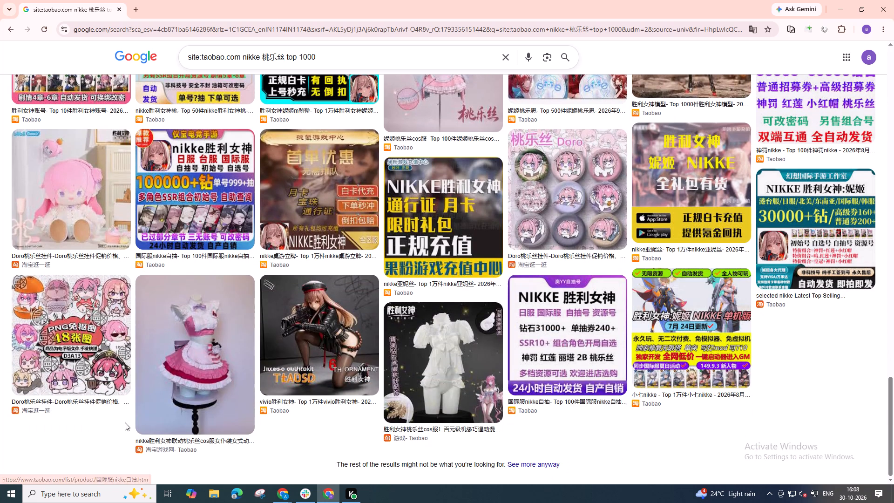
{"action": "scroll", "coordinate": [199, 278], "scroll_direction": "up", "scroll_amount": 4}
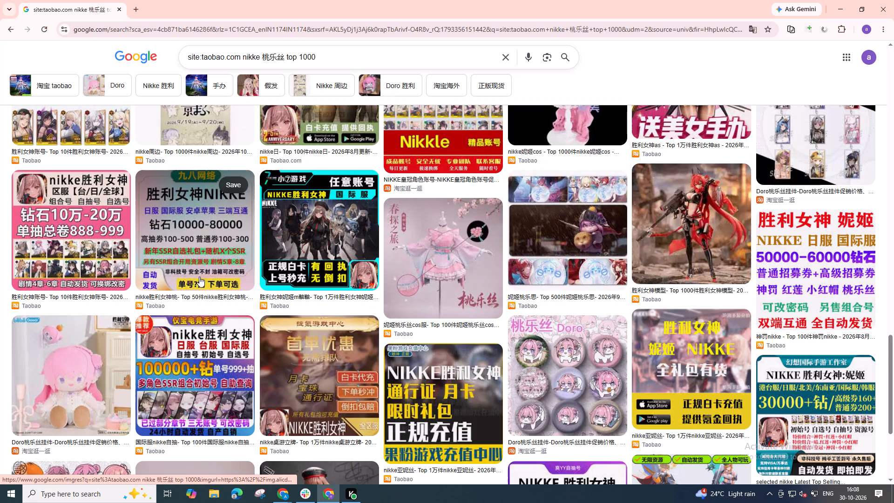
{"action": "scroll", "coordinate": [106, 288], "scroll_direction": "up", "scroll_amount": 2}
{"action": "scroll", "coordinate": [212, 268], "scroll_direction": "up", "scroll_amount": 3}
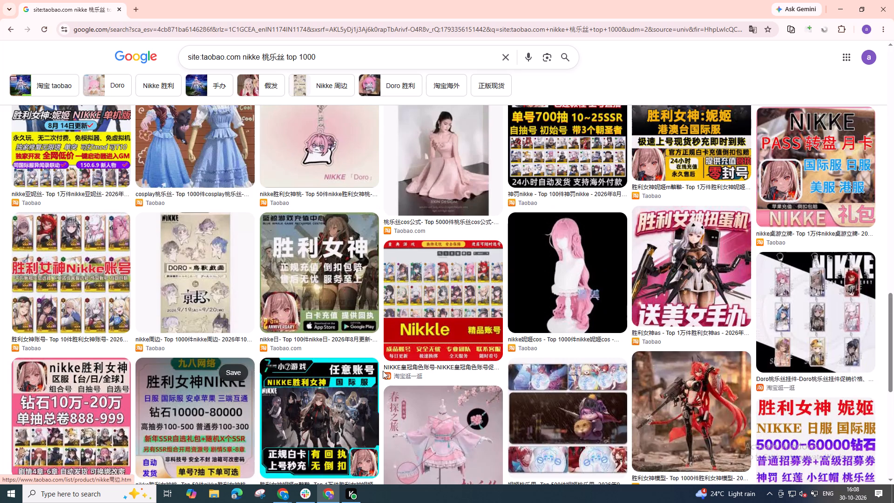
{"action": "scroll", "coordinate": [468, 402], "scroll_direction": "up", "scroll_amount": 4}
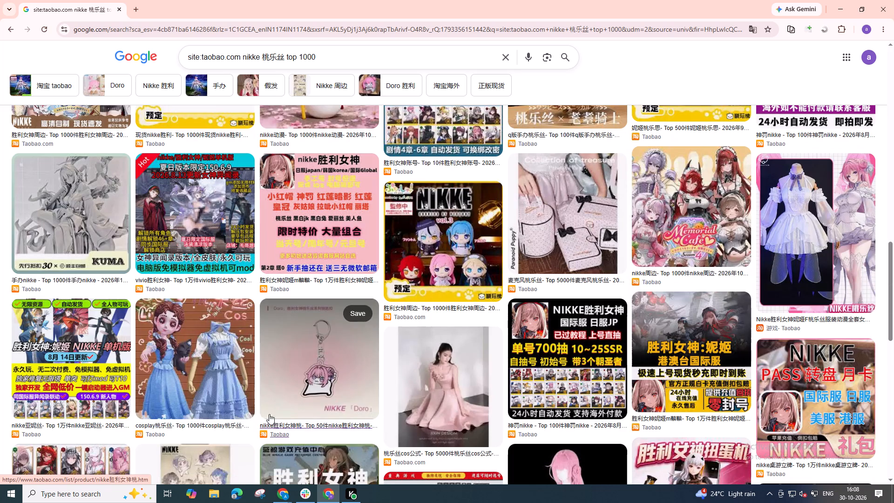
{"action": "scroll", "coordinate": [499, 313], "scroll_direction": "up", "scroll_amount": 2}
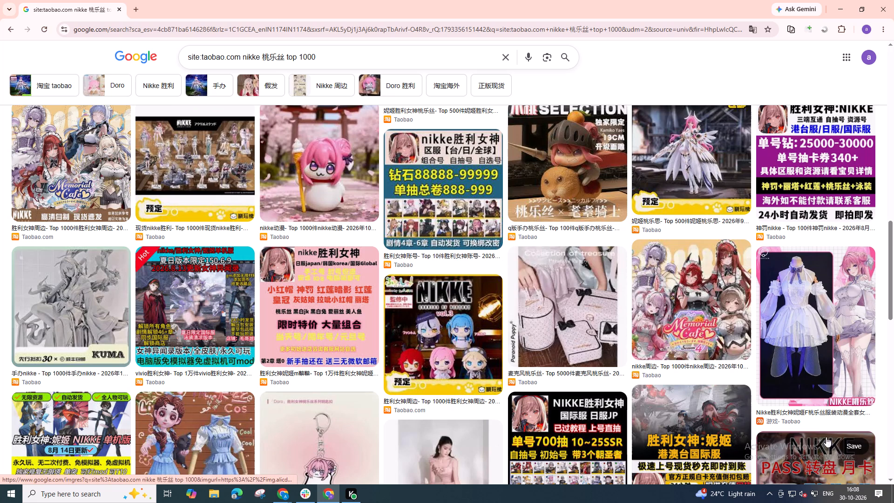
{"action": "scroll", "coordinate": [734, 415], "scroll_direction": "up", "scroll_amount": 3}
{"action": "scroll", "coordinate": [692, 221], "scroll_direction": "up", "scroll_amount": 4}
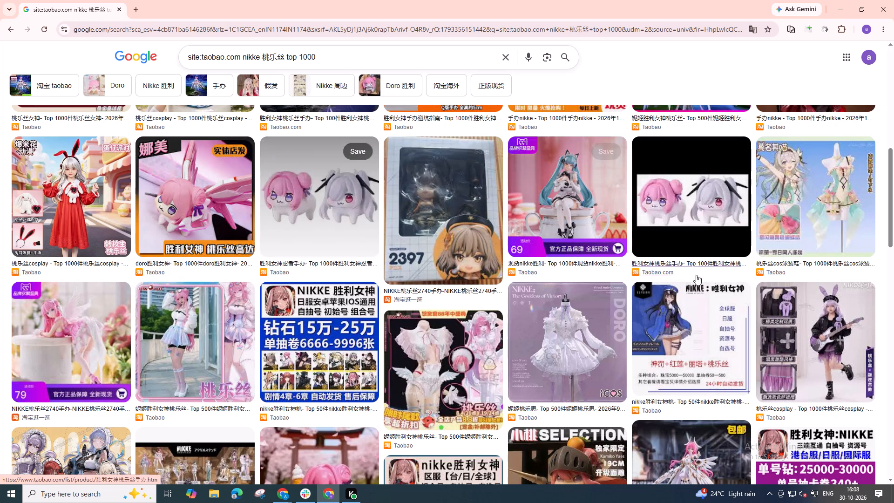
Open the doro胜利女神 Taobao product list from the image results and display it in list view.
{"action": "middle_click", "coordinate": [185, 265]}
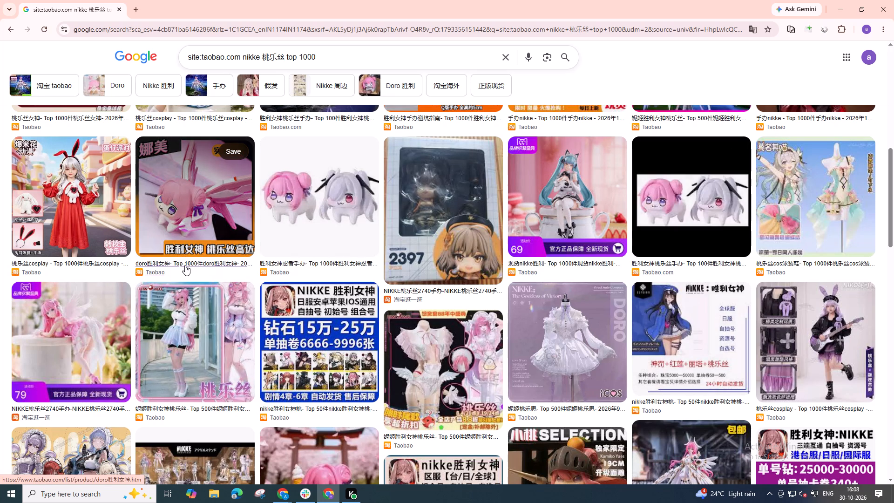
{"action": "left_click", "coordinate": [179, 0]}
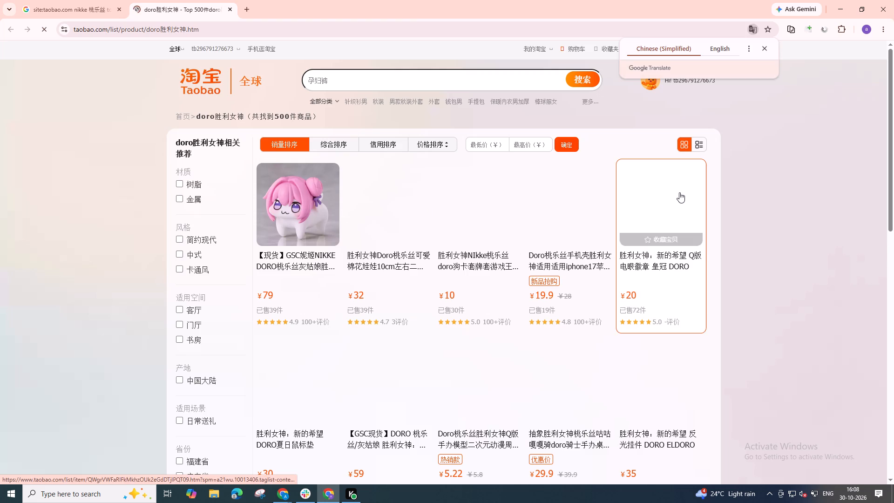
{"action": "left_click", "coordinate": [695, 146]}
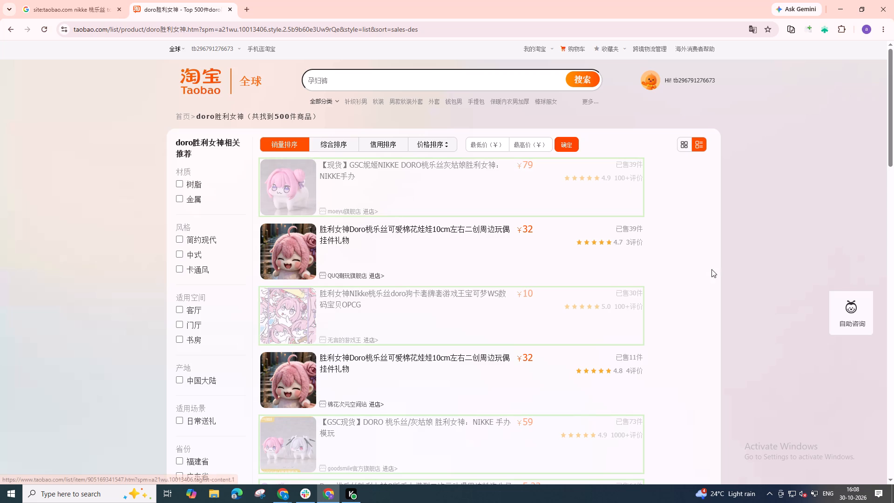
Look through the doro胜利女神 list and copy the link of MiaoCard's ¥68 DORO transit card listing.
{"action": "scroll", "coordinate": [677, 240], "scroll_direction": "down", "scroll_amount": 4}
{"action": "scroll", "coordinate": [649, 380], "scroll_direction": "down", "scroll_amount": 5}
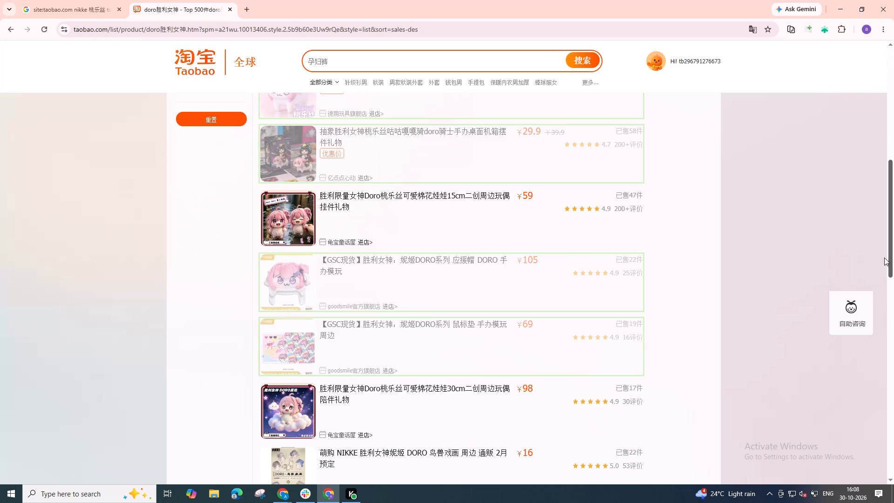
{"action": "scroll", "coordinate": [854, 268], "scroll_direction": "down", "scroll_amount": 5}
{"action": "scroll", "coordinate": [687, 232], "scroll_direction": "down", "scroll_amount": 7}
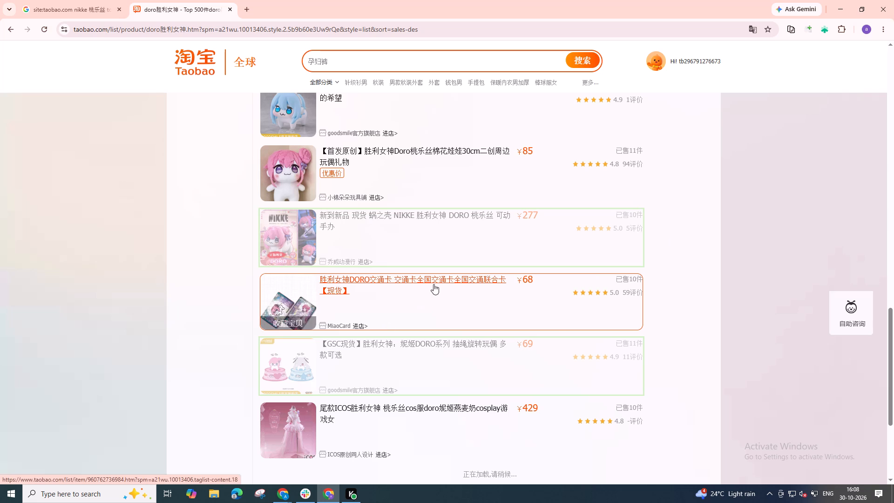
{"action": "right_click", "coordinate": [433, 284]}
{"action": "left_click", "coordinate": [492, 385]}
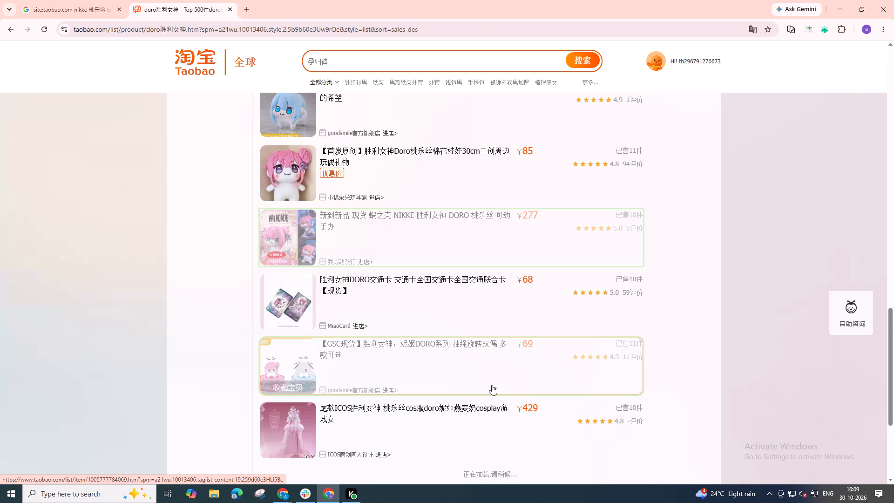
Translate the doro胜利女神 Taobao product list from Chinese into English.
{"action": "right_click", "coordinate": [804, 210]}
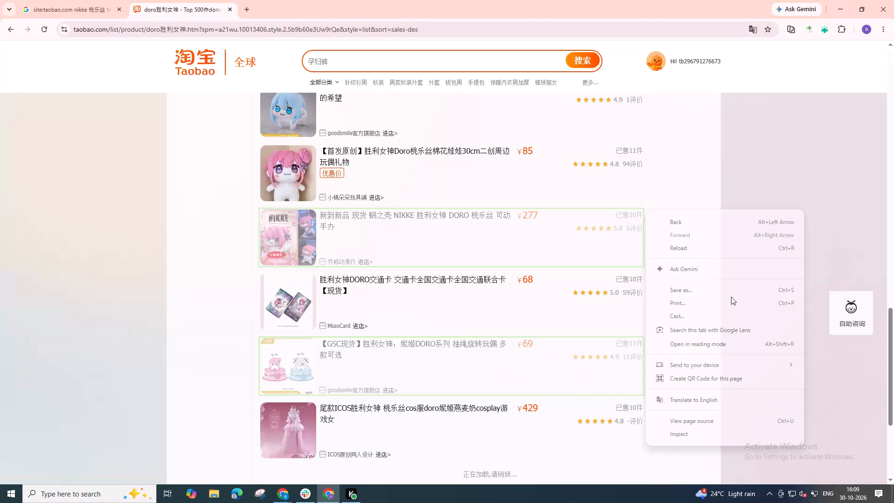
{"action": "left_click", "coordinate": [758, 399]}
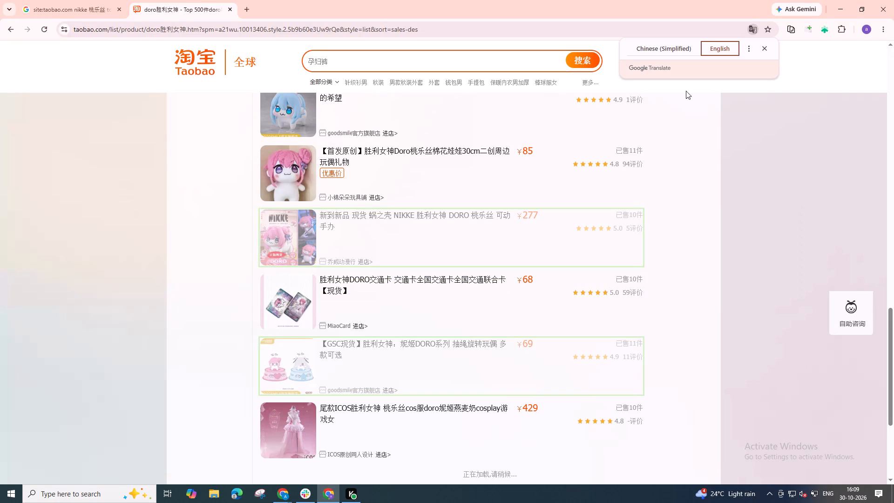
{"action": "left_click", "coordinate": [680, 47]}
{"action": "left_click", "coordinate": [719, 47]}
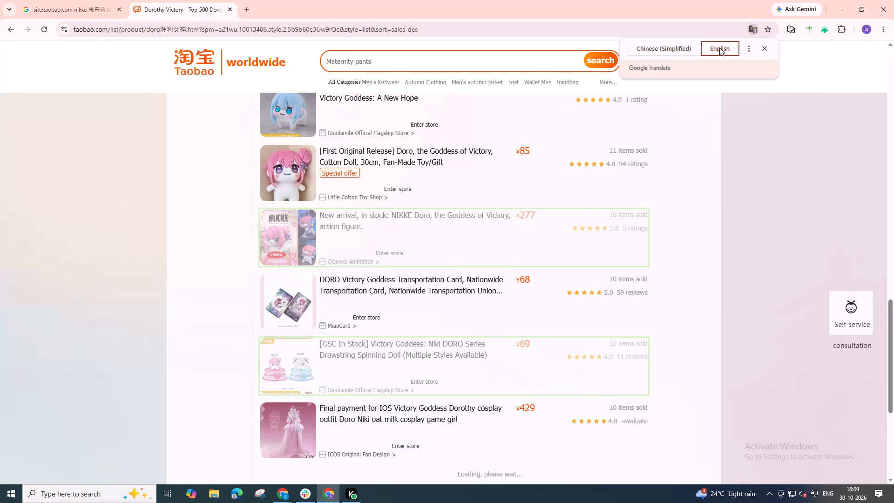
Copy the link of MiaoCard's ¥68 DORO transportation card listing into cell C27869 of the New Work spreadsheet.
{"action": "right_click", "coordinate": [428, 292]}
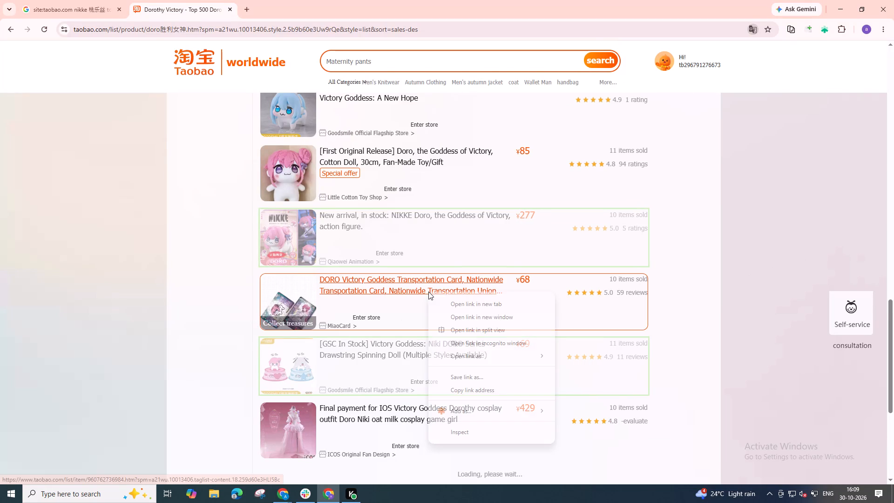
{"action": "left_click", "coordinate": [497, 391]}
{"action": "key", "text": "alt+Tab"}
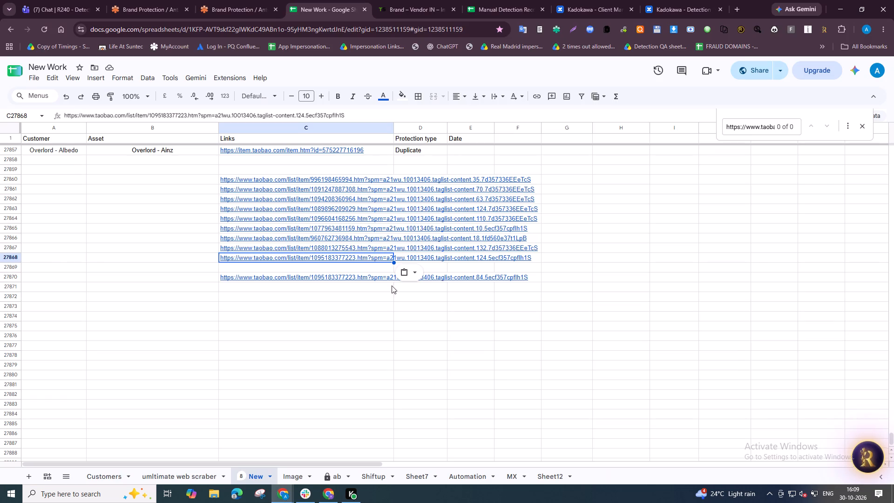
{"action": "left_click", "coordinate": [384, 271]}
{"action": "key", "text": "ctrl+v"}
Copy the collected Taobao links in C27860:C27870 of the New Work spreadsheet.
{"action": "key", "text": "Down"}
{"action": "key", "text": "ctrl+shift+Up"}
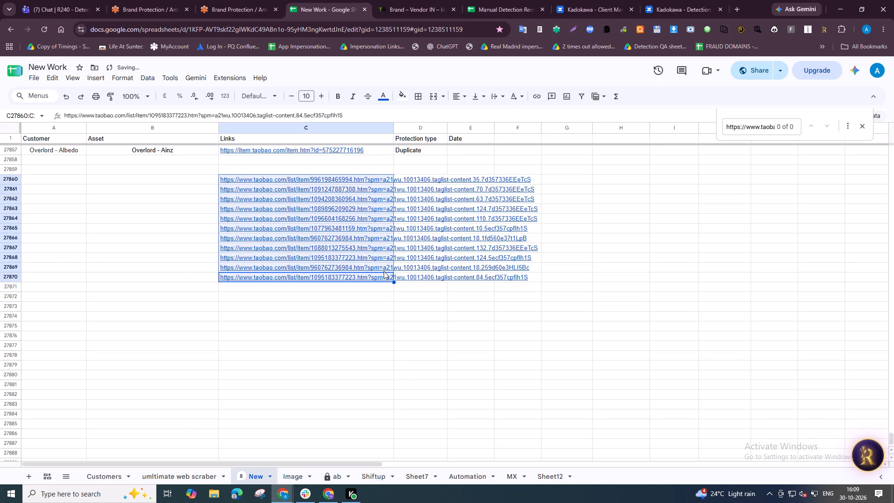
{"action": "key", "text": "ctrl+c"}
Set the customer to Shiftup Corp on the Red Points New Incident page.
{"action": "left_click", "coordinate": [122, 0]}
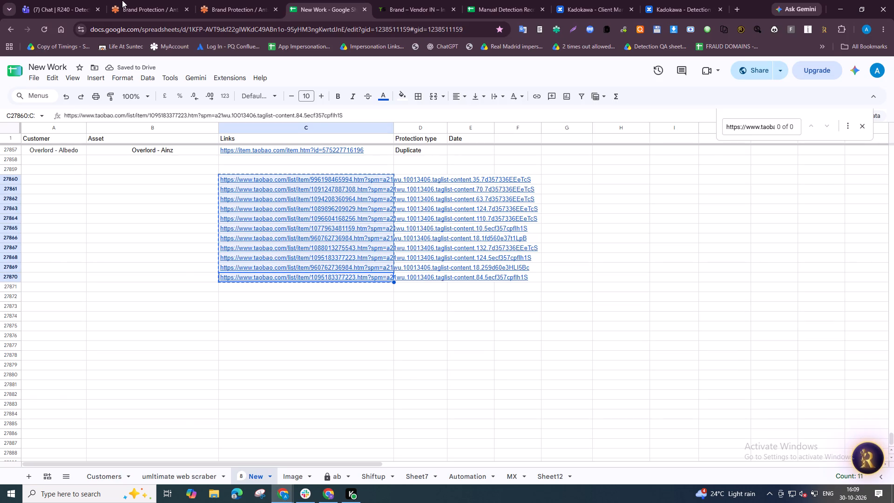
{"action": "left_click", "coordinate": [316, 82]}
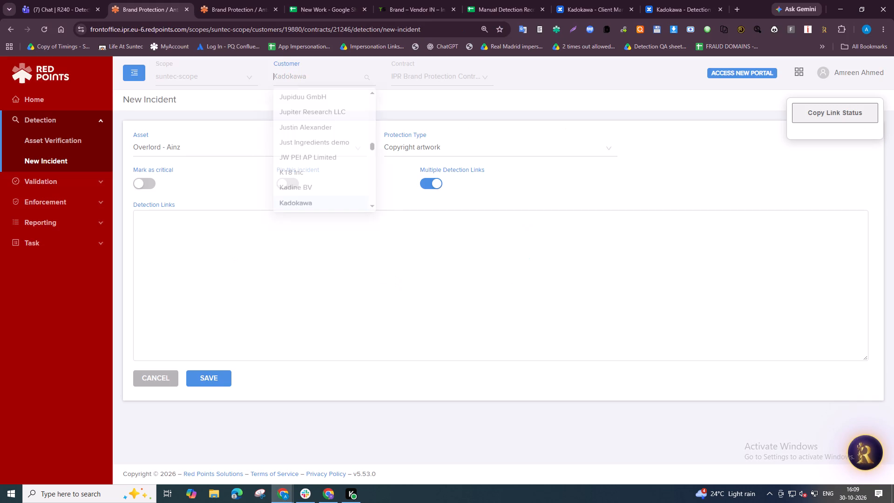
{"action": "type", "text": "shift"}
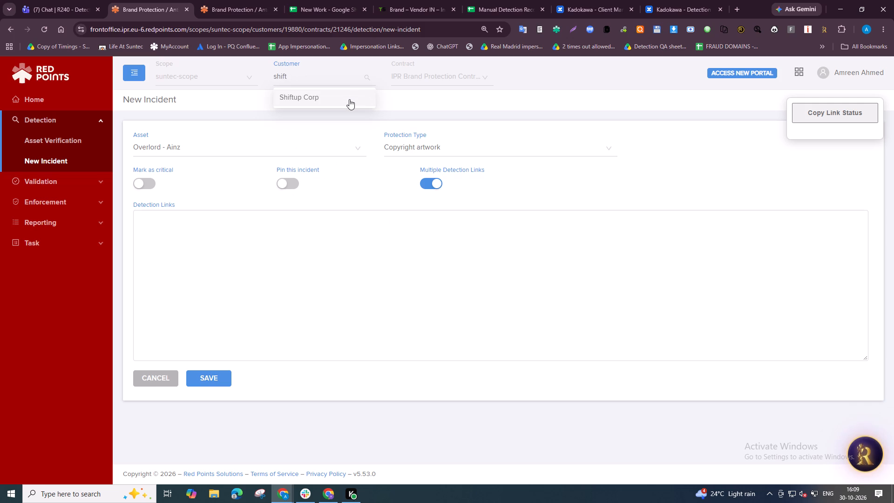
{"action": "left_click", "coordinate": [349, 99]}
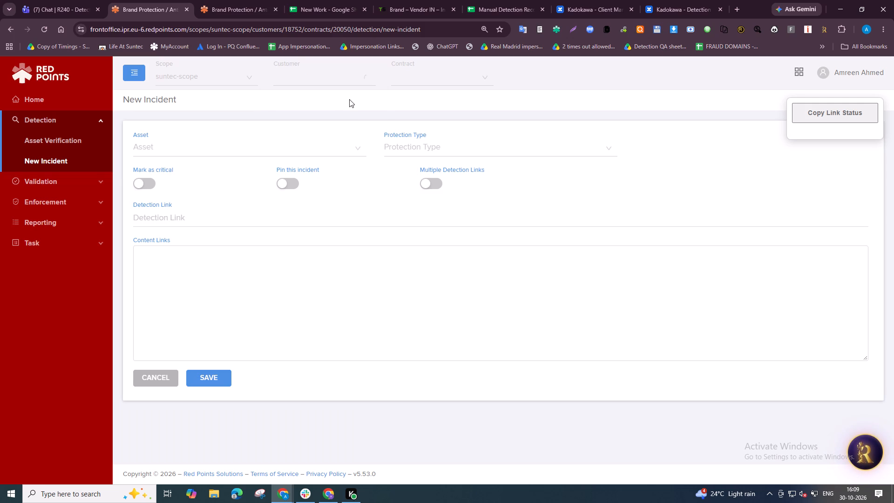
Set the incident's asset to NIKKE Dorothy and protection type to Copyright artwork, and enable multiple detection links.
{"action": "left_click", "coordinate": [188, 148]}
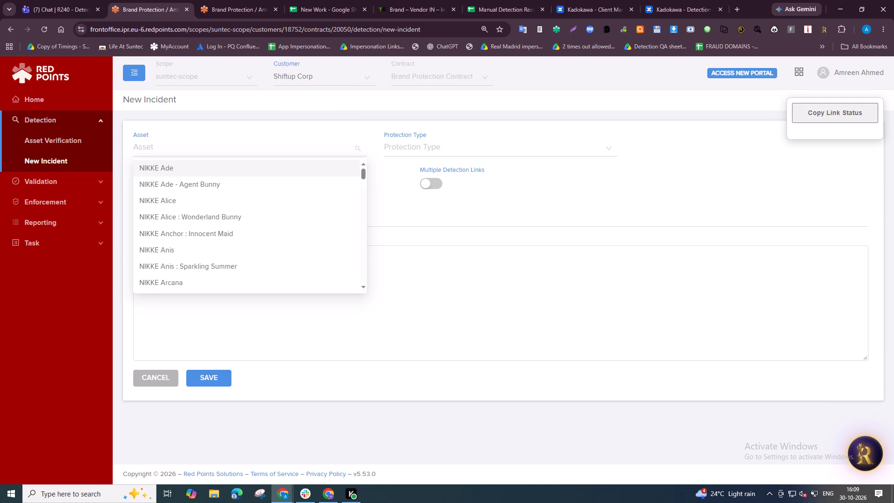
{"action": "type", "text": "dporo"}
{"action": "key", "text": "BackSpace"}
{"action": "key", "text": "BackSpace"}
{"action": "key", "text": "BackSpace"}
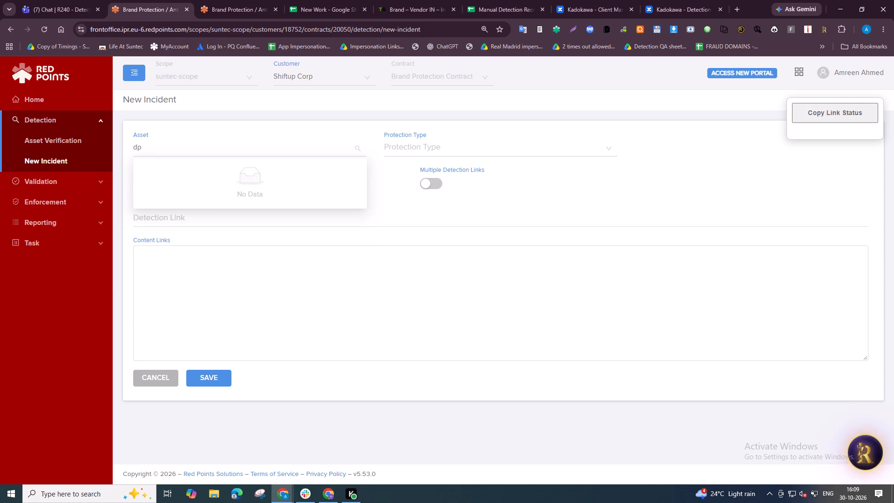
{"action": "key", "text": "BackSpace"}
{"action": "type", "text": "oro"}
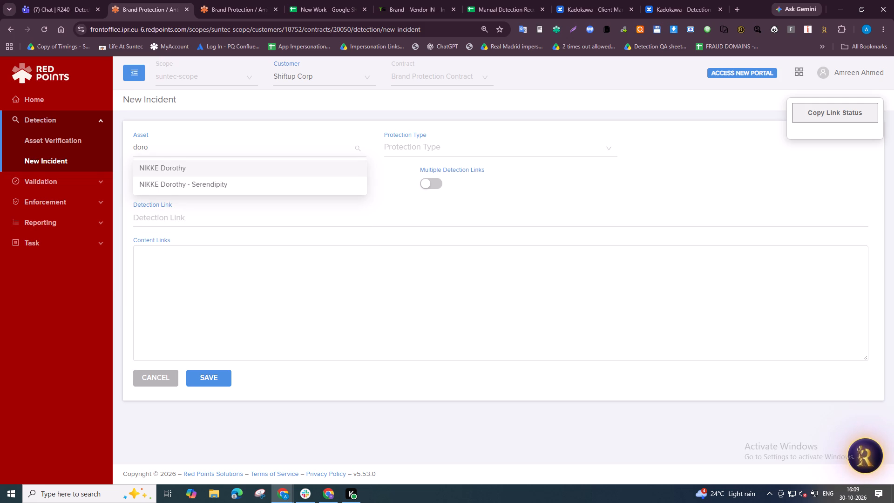
{"action": "left_click", "coordinate": [171, 173]}
{"action": "left_click", "coordinate": [488, 150]}
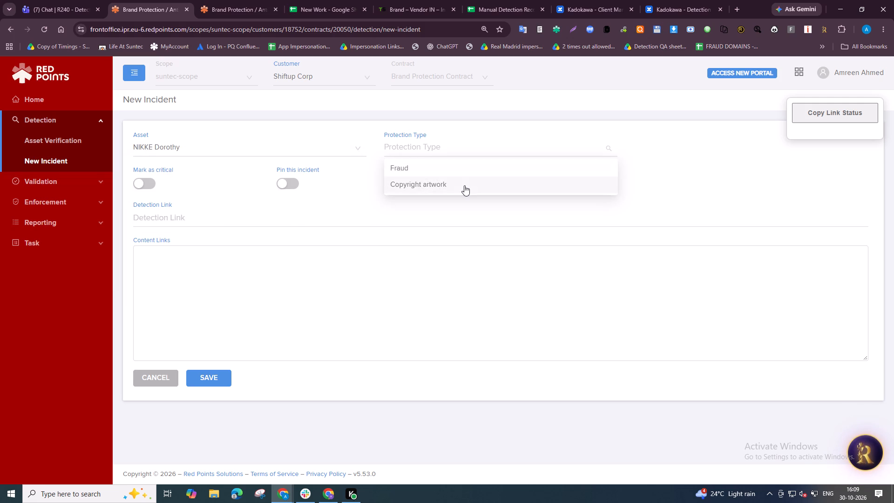
{"action": "left_click", "coordinate": [464, 185]}
{"action": "left_click", "coordinate": [434, 184]}
Paste the copied Taobao links as the detection links and save the new incidents.
{"action": "left_click", "coordinate": [459, 290]}
{"action": "key", "text": "alt+Tab"}
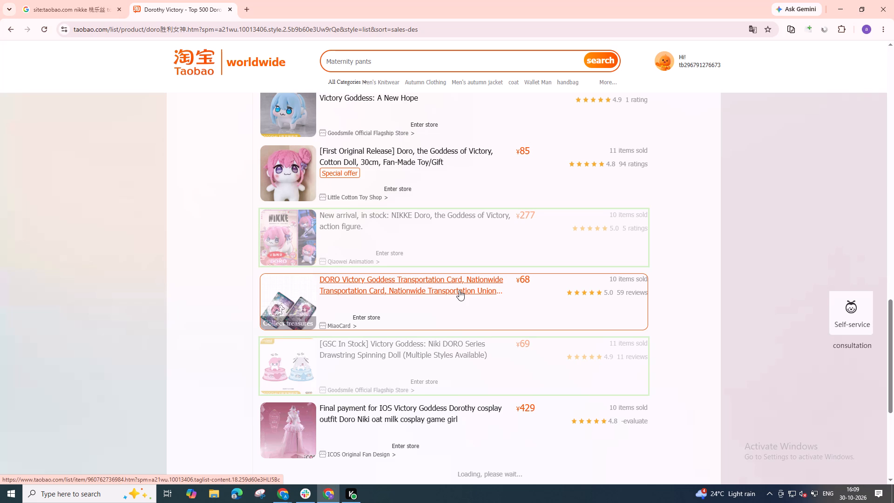
{"action": "key", "text": "alt+Tab"}
{"action": "left_click", "coordinate": [457, 291]}
{"action": "key", "text": "ctrl+v"}
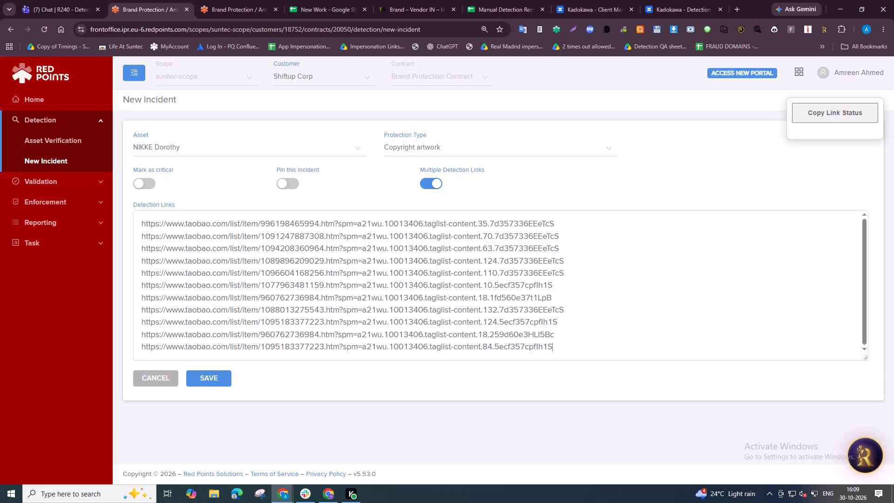
{"action": "left_click", "coordinate": [206, 378]}
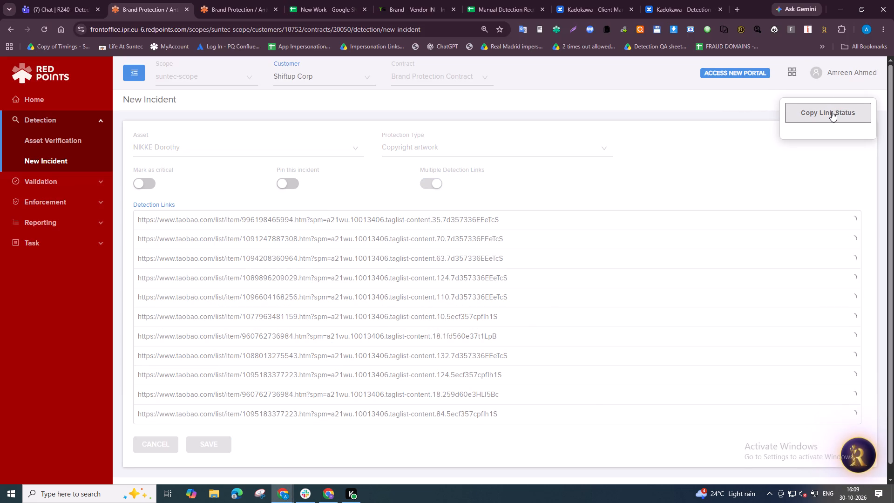
Copy the submitted links' status and paste it over the link list starting at C27860 in the New Work spreadsheet.
{"action": "left_click", "coordinate": [832, 109]}
{"action": "left_click", "coordinate": [326, 0]}
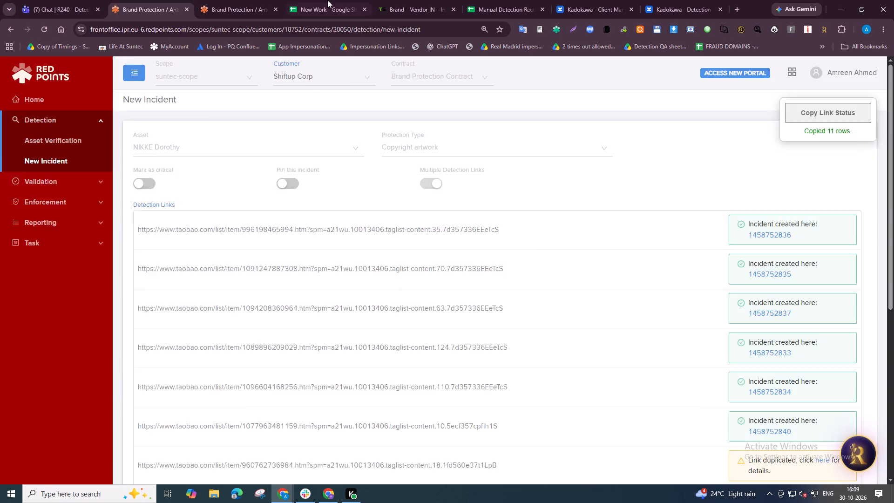
{"action": "key", "text": "ctrl+v"}
Close the translated doro胜利女神 list and examine the Google image results for another Taobao product list to check.
{"action": "key", "text": "alt+Tab"}
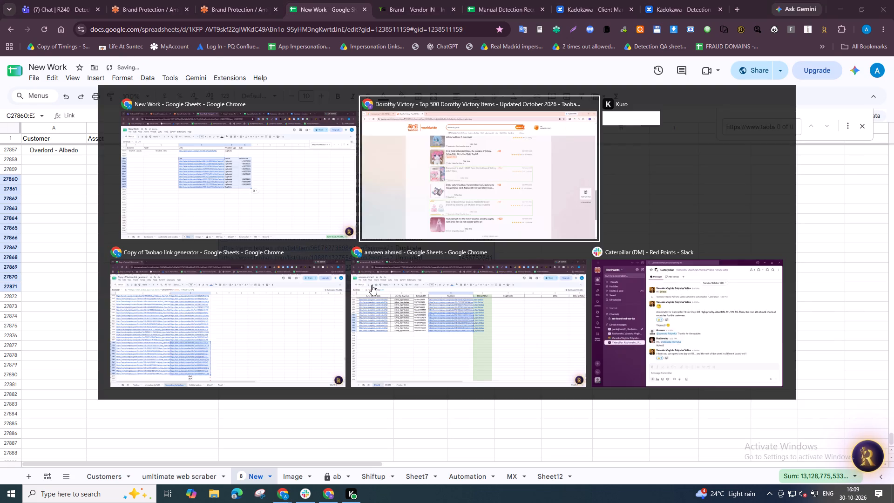
{"action": "scroll", "coordinate": [375, 281], "scroll_direction": "down", "scroll_amount": 3}
{"action": "key", "text": "ctrl+w"}
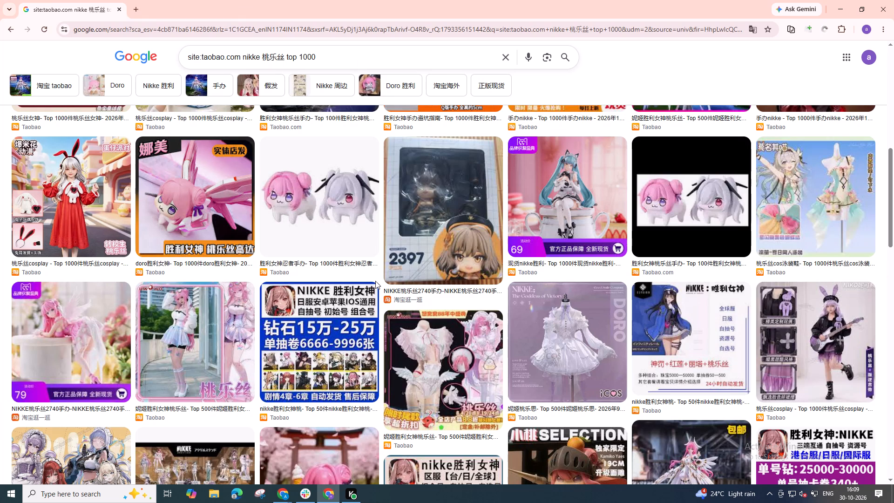
{"action": "scroll", "coordinate": [375, 281], "scroll_direction": "up", "scroll_amount": 6}
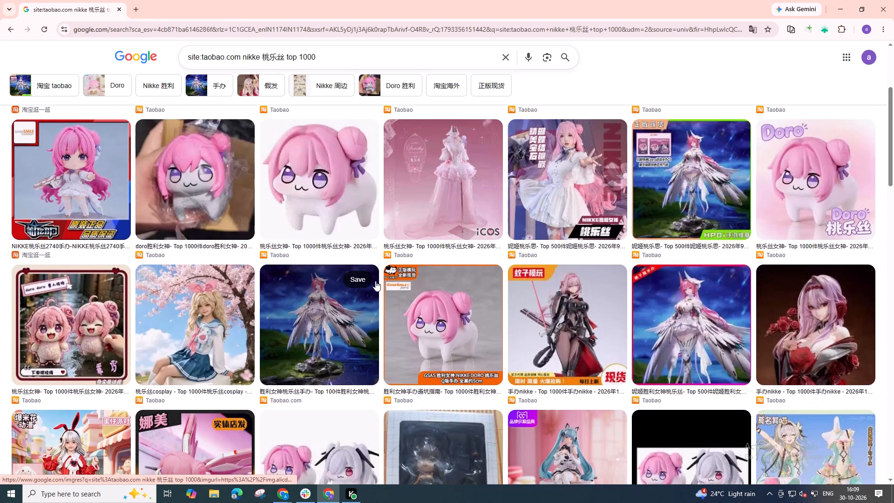
{"action": "scroll", "coordinate": [375, 281], "scroll_direction": "up", "scroll_amount": 2}
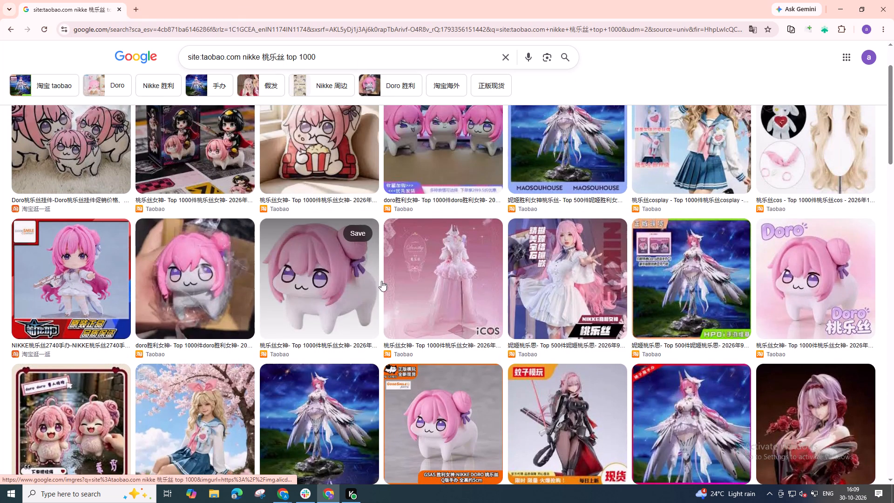
{"action": "scroll", "coordinate": [591, 344], "scroll_direction": "down", "scroll_amount": 3}
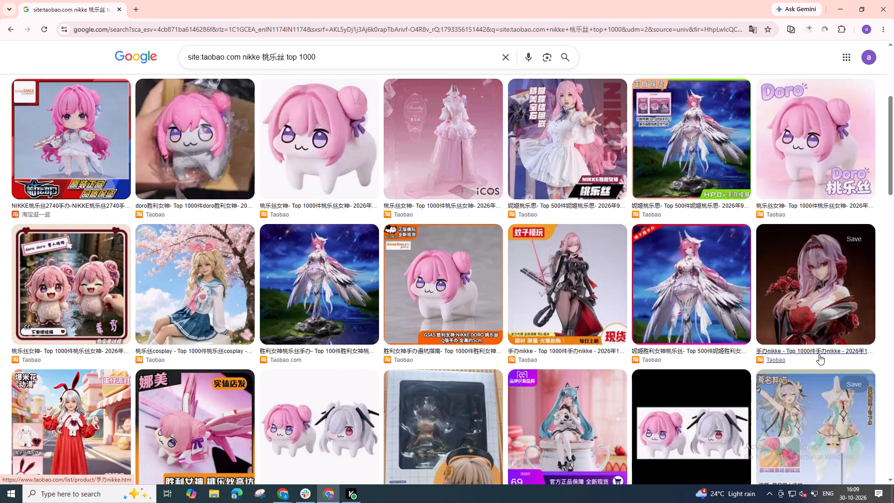
{"action": "scroll", "coordinate": [681, 380], "scroll_direction": "up", "scroll_amount": 4}
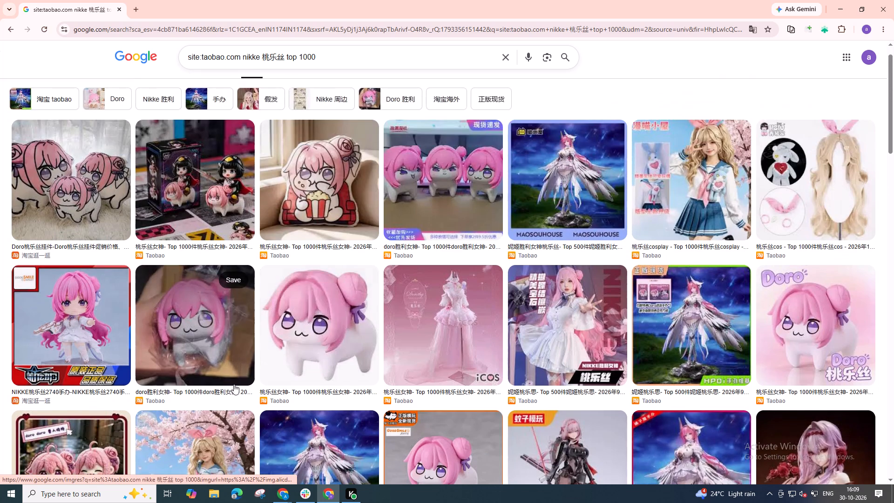
Open the doro胜利女神 Taobao product list from the image results, check its first listings in list view and close it.
{"action": "middle_click", "coordinate": [220, 391]}
{"action": "scroll", "coordinate": [84, 256], "scroll_direction": "up", "scroll_amount": 3}
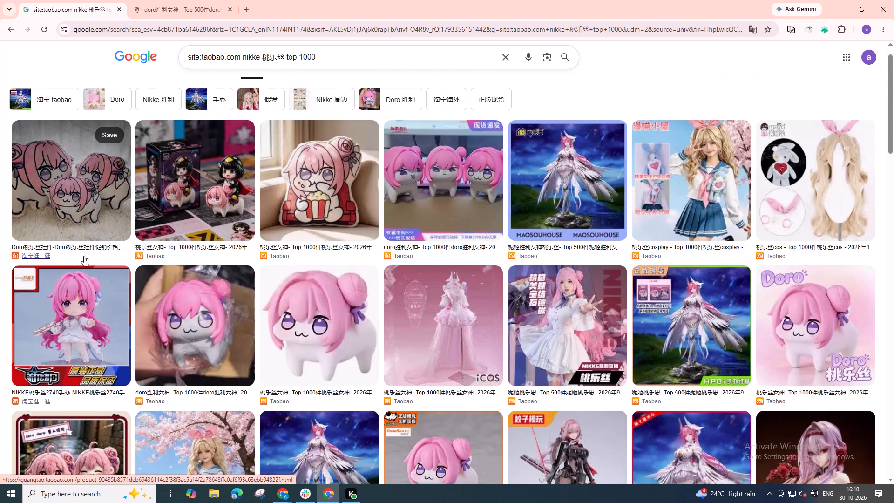
{"action": "scroll", "coordinate": [84, 256], "scroll_direction": "up", "scroll_amount": 3}
{"action": "left_click", "coordinate": [216, 0]}
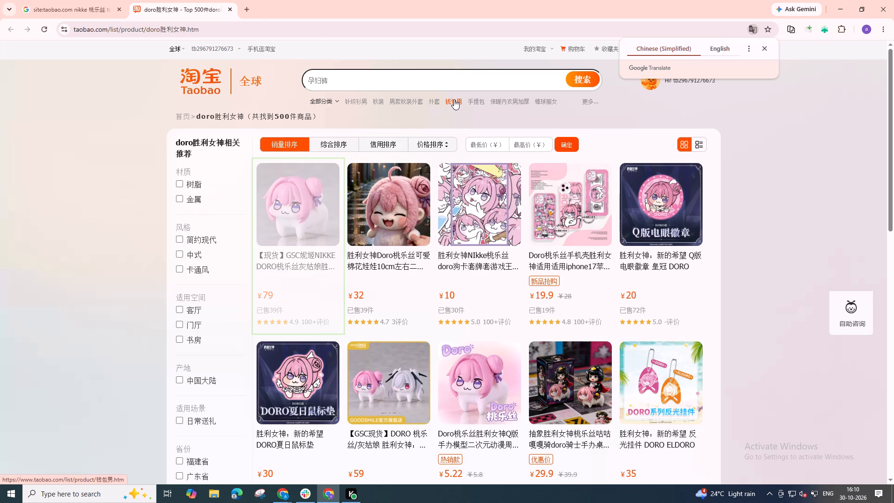
{"action": "left_click", "coordinate": [702, 145]}
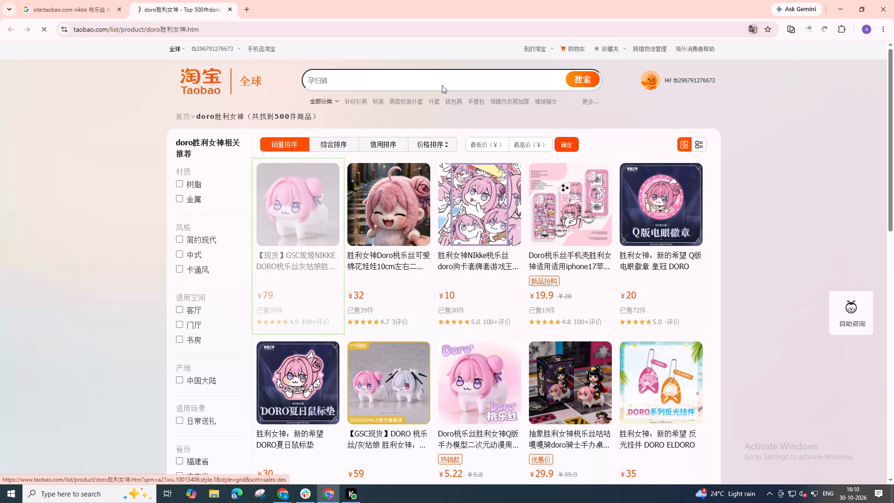
{"action": "scroll", "coordinate": [325, 386], "scroll_direction": "down", "scroll_amount": 3}
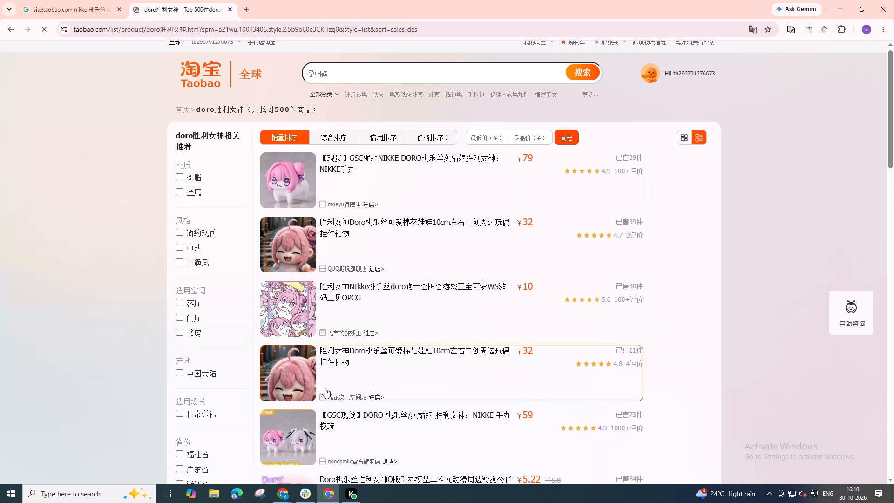
{"action": "scroll", "coordinate": [178, 52], "scroll_direction": "up", "scroll_amount": 2}
{"action": "left_click", "coordinate": [233, 9]}
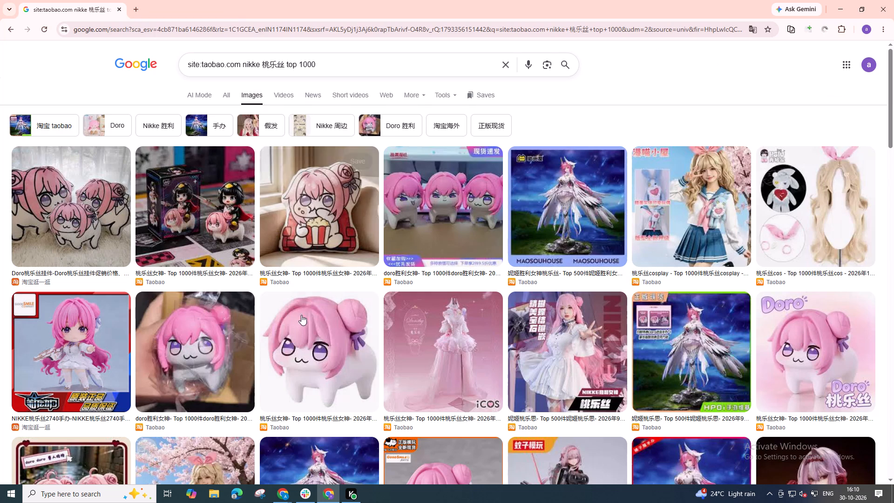
Open the 手办nikke Taobao product list from the image results, check its listings in list view for Doro items and close it.
{"action": "scroll", "coordinate": [326, 342], "scroll_direction": "down", "scroll_amount": 3}
{"action": "scroll", "coordinate": [648, 455], "scroll_direction": "down", "scroll_amount": 2}
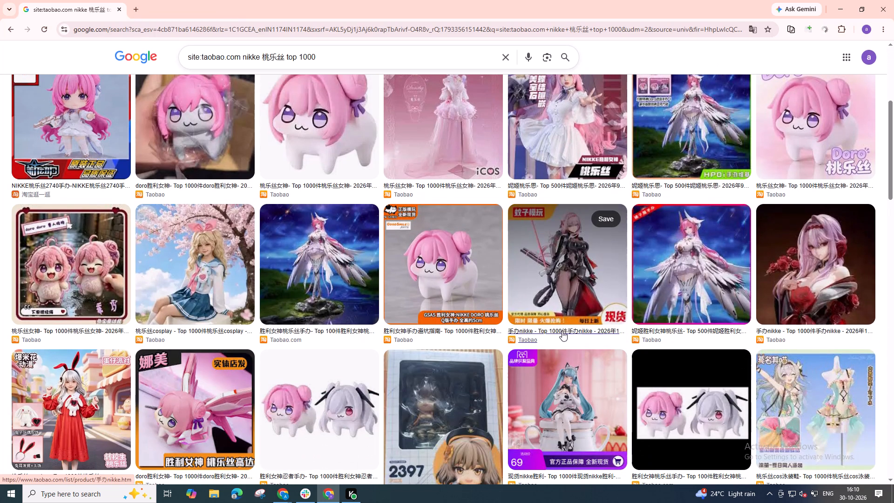
{"action": "middle_click", "coordinate": [562, 331]}
{"action": "left_click", "coordinate": [127, 0]}
{"action": "left_click", "coordinate": [154, 0]}
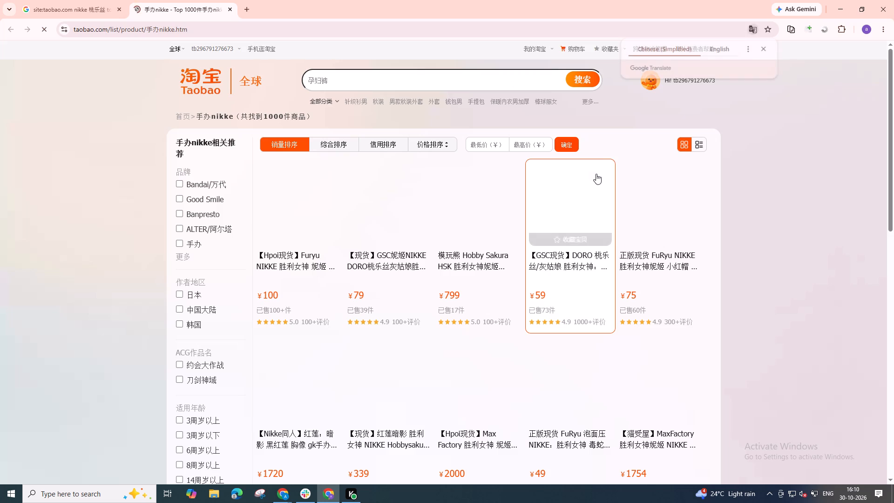
{"action": "left_click", "coordinate": [698, 142]}
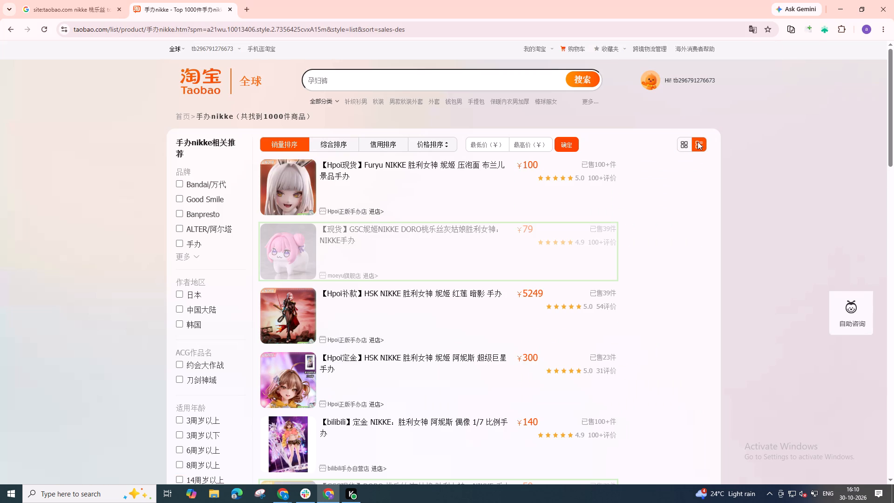
{"action": "scroll", "coordinate": [698, 143], "scroll_direction": "down", "scroll_amount": 3}
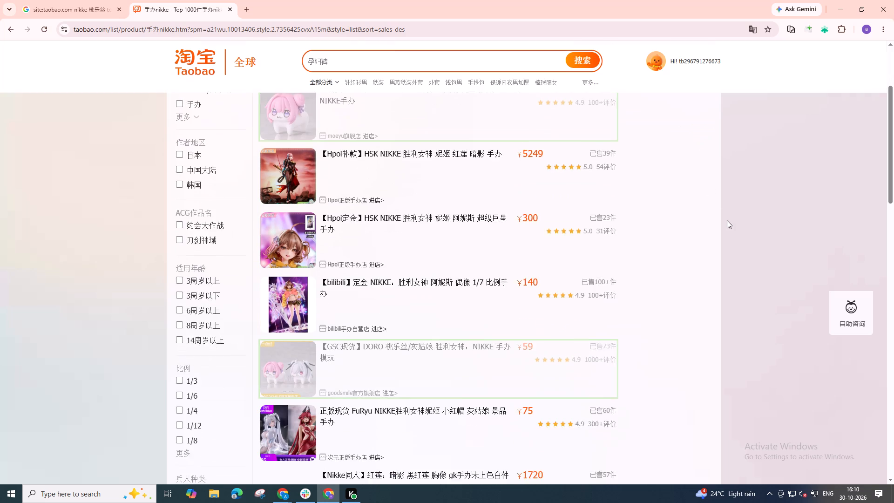
{"action": "scroll", "coordinate": [727, 220], "scroll_direction": "down", "scroll_amount": 7}
{"action": "scroll", "coordinate": [637, 200], "scroll_direction": "down", "scroll_amount": 4}
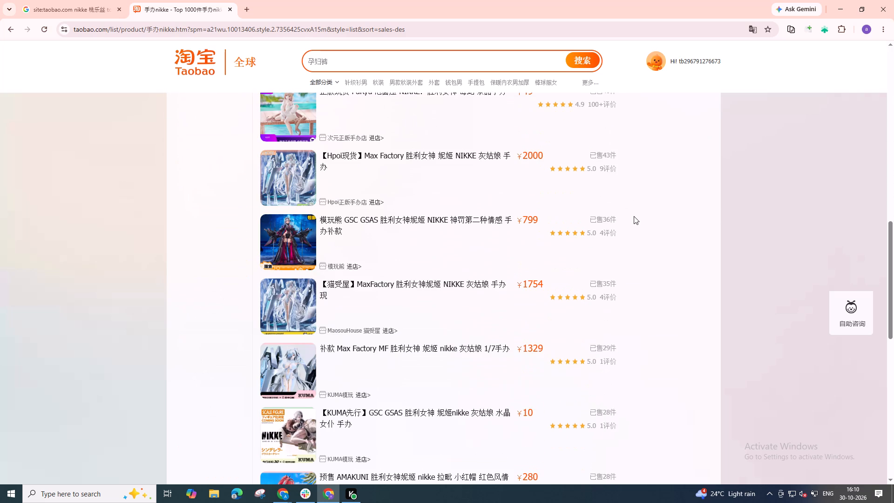
{"action": "key", "text": "ctrl+w"}
Examine the remaining Google image results for nikke 桃乐丝 top 1000 for another Taobao product list to check.
{"action": "scroll", "coordinate": [635, 216], "scroll_direction": "down", "scroll_amount": 3}
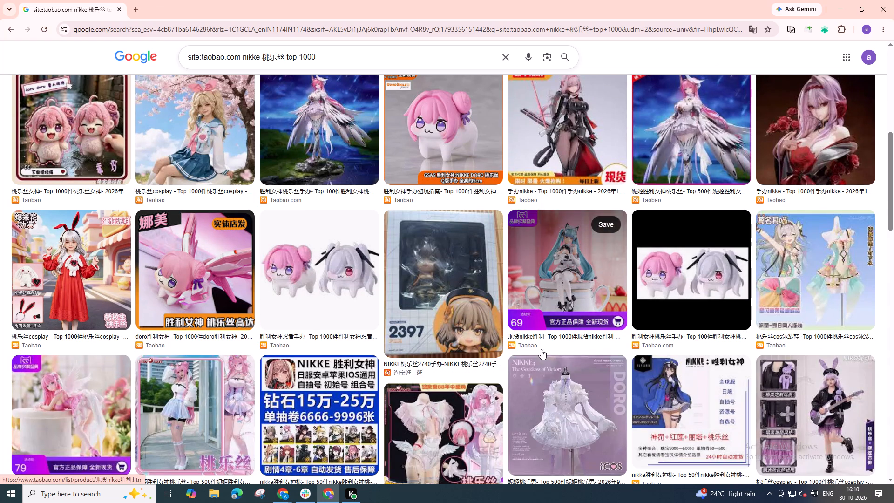
{"action": "scroll", "coordinate": [587, 367], "scroll_direction": "down", "scroll_amount": 6}
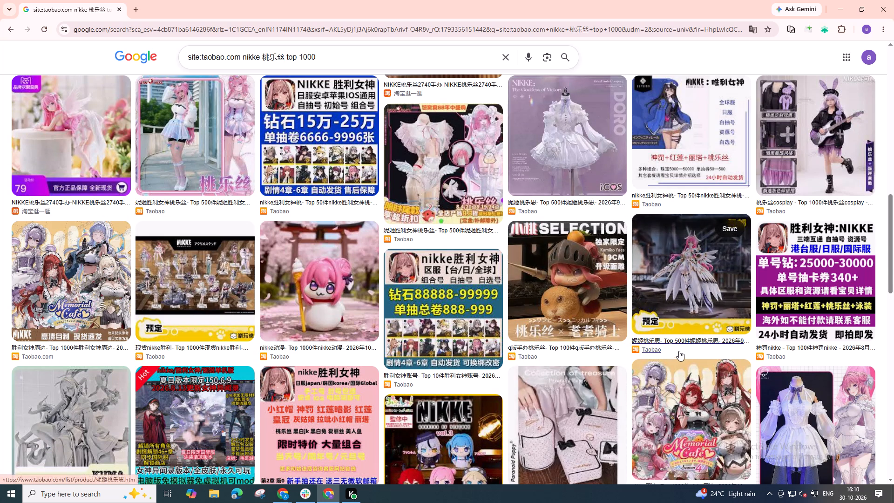
{"action": "scroll", "coordinate": [676, 352], "scroll_direction": "down", "scroll_amount": 11}
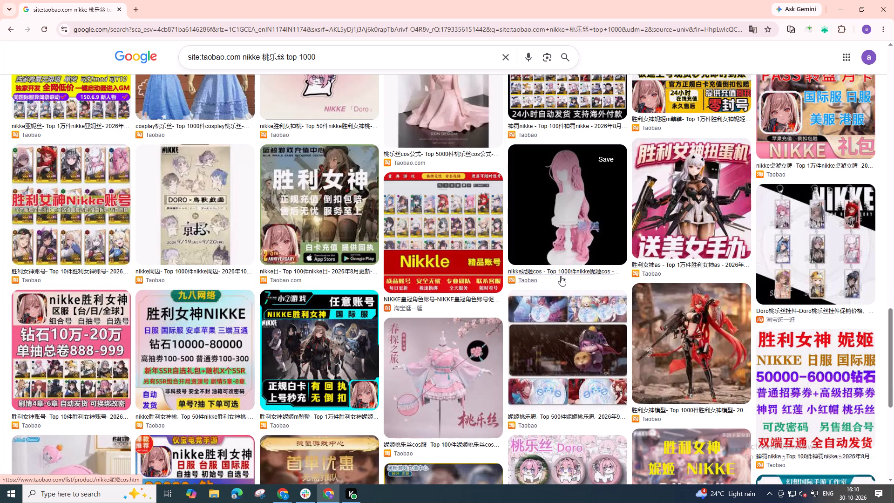
{"action": "scroll", "coordinate": [432, 293], "scroll_direction": "down", "scroll_amount": 4}
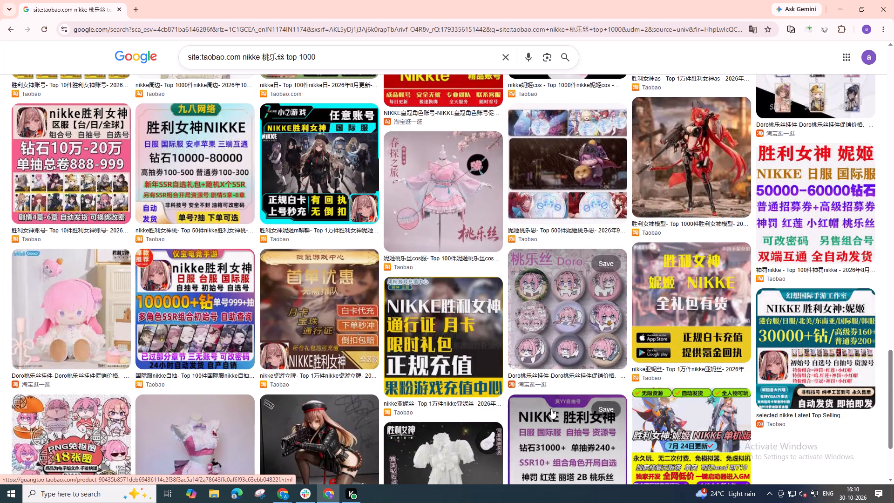
{"action": "scroll", "coordinate": [544, 408], "scroll_direction": "down", "scroll_amount": 2}
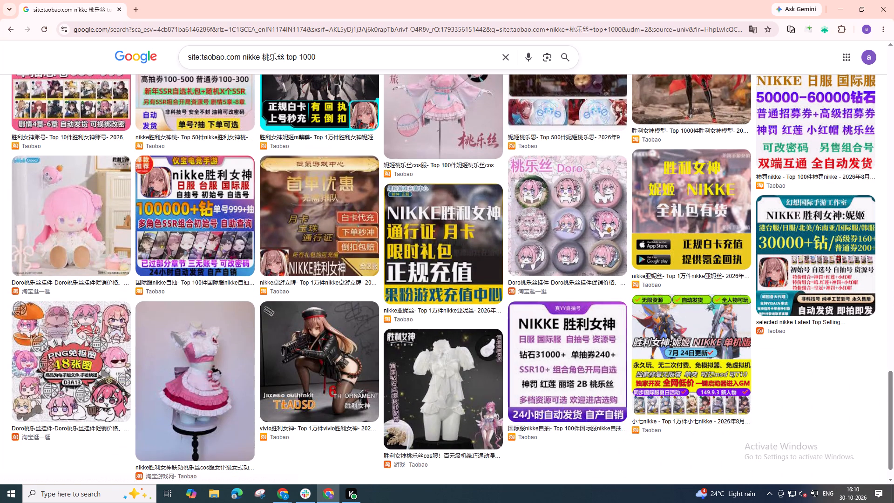
Search Google Images for "site:taobao.com nikke doro on case top 1000" and examine the image results for Taobao listings.
{"action": "left_click_drag", "start_coordinate": [260, 56], "coordinate": [287, 55]}
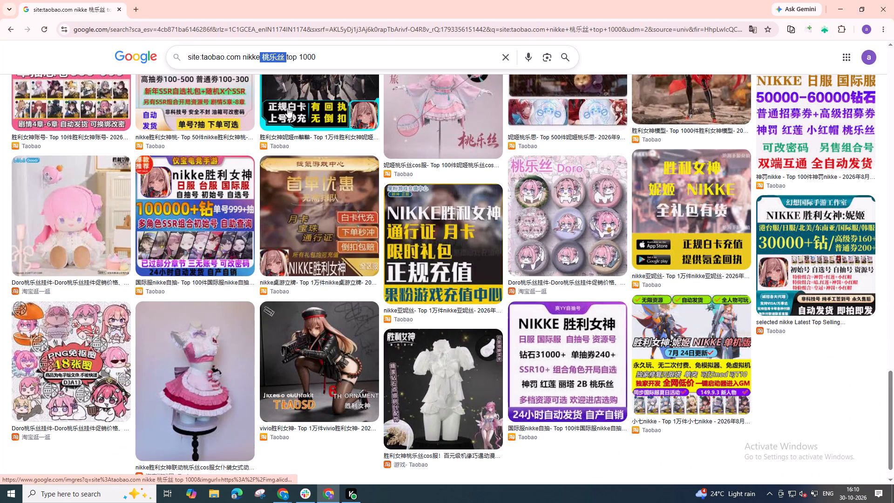
{"action": "type", "text": "doro on case"}
{"action": "key", "text": "space"}
{"action": "key", "text": "Return"}
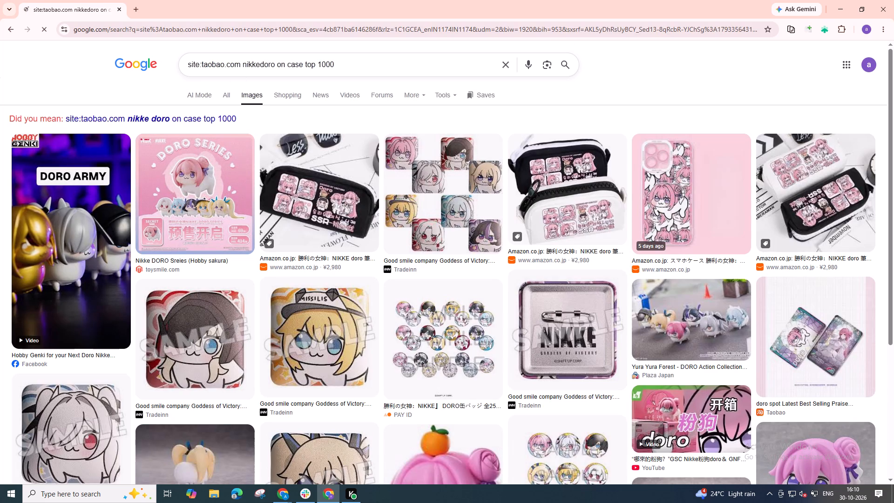
{"action": "left_click", "coordinate": [259, 64]}
{"action": "key", "text": "space"}
{"action": "key", "text": "Return"}
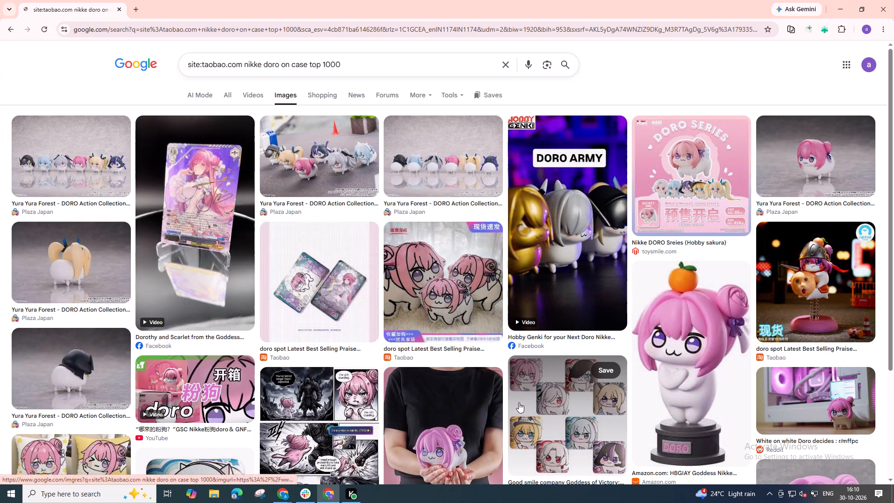
{"action": "scroll", "coordinate": [519, 402], "scroll_direction": "down", "scroll_amount": 5}
{"action": "scroll", "coordinate": [501, 406], "scroll_direction": "up", "scroll_amount": 7}
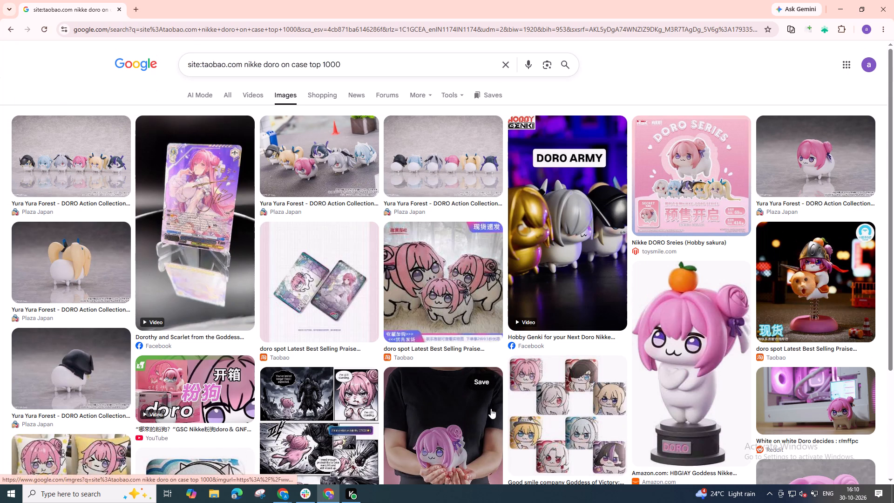
{"action": "scroll", "coordinate": [406, 388], "scroll_direction": "up", "scroll_amount": 3}
Switch to the all-results view, open the 灰姑娘桃色 Taobao list, close it and examine the other results.
{"action": "left_click", "coordinate": [223, 100]}
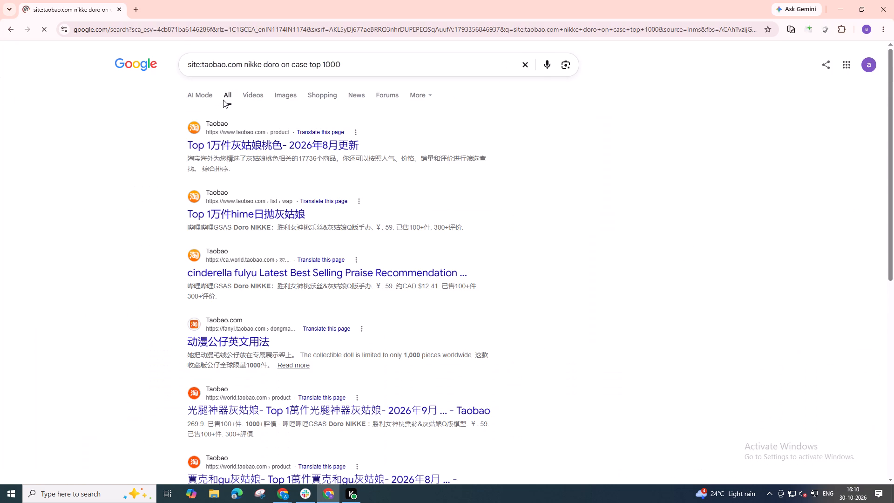
{"action": "middle_click", "coordinate": [257, 144]}
{"action": "left_click", "coordinate": [222, 0]}
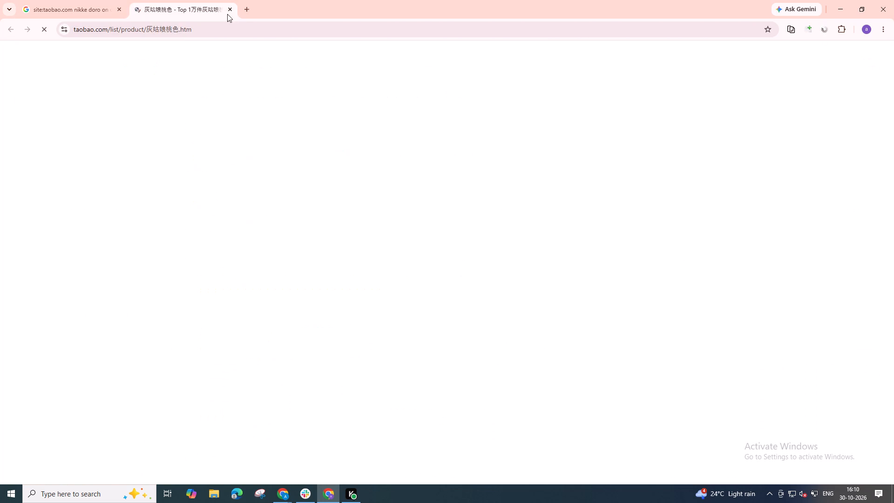
{"action": "left_click", "coordinate": [232, 8]}
{"action": "scroll", "coordinate": [313, 335], "scroll_direction": "down", "scroll_amount": 4}
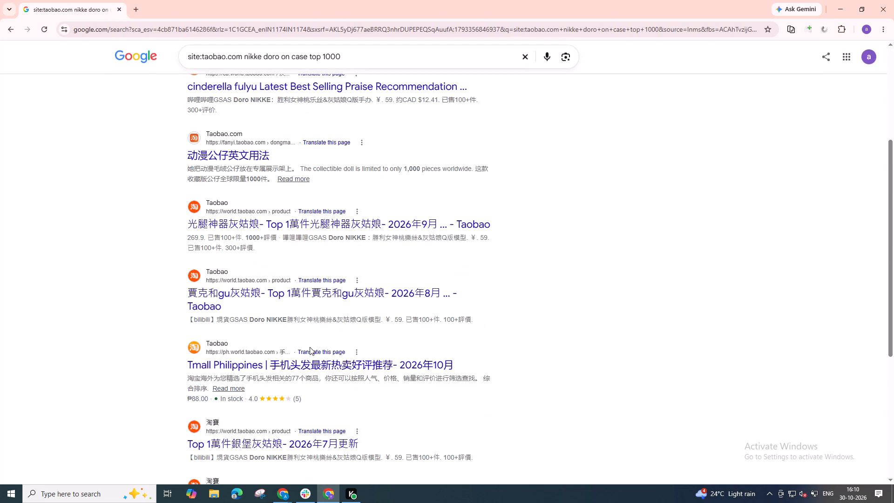
{"action": "scroll", "coordinate": [310, 345], "scroll_direction": "up", "scroll_amount": 7}
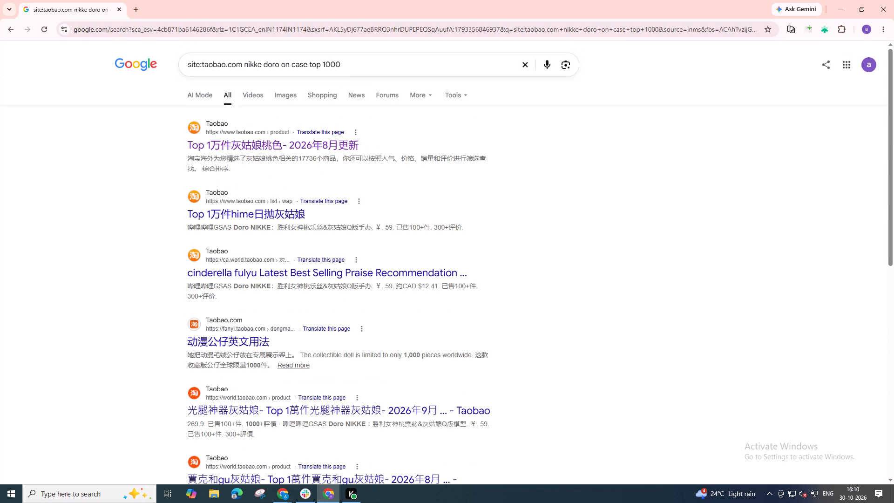
Search Google for "site:taobao.com nikke doro on shirt top 1000".
{"action": "left_click", "coordinate": [283, 65]}
{"action": "left_click", "coordinate": [304, 65], "text": "shift"}
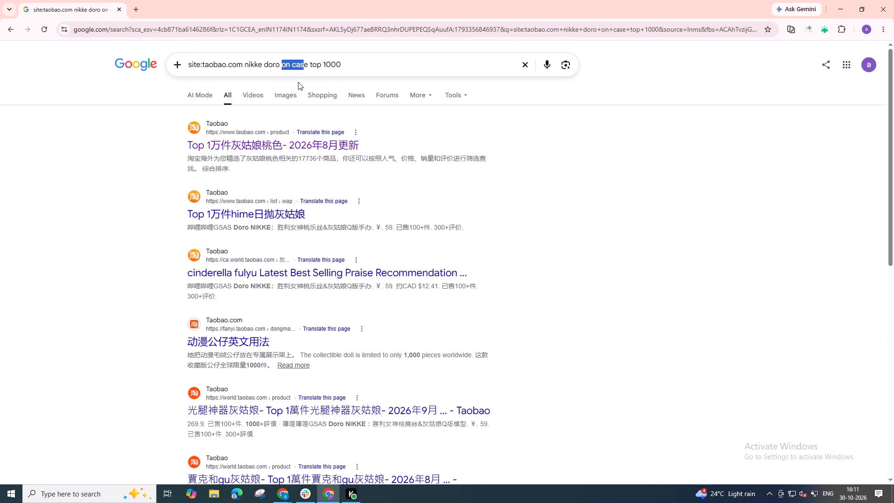
{"action": "type", "text": "on shirt"}
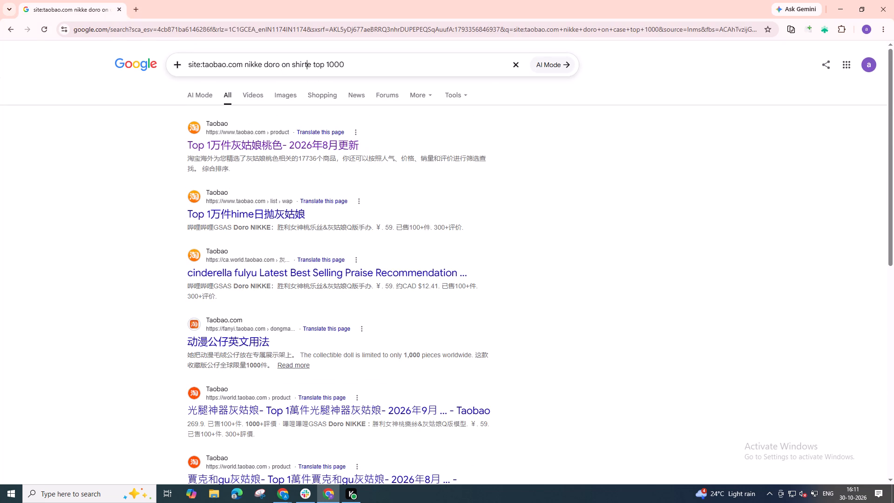
{"action": "key", "text": "Return"}
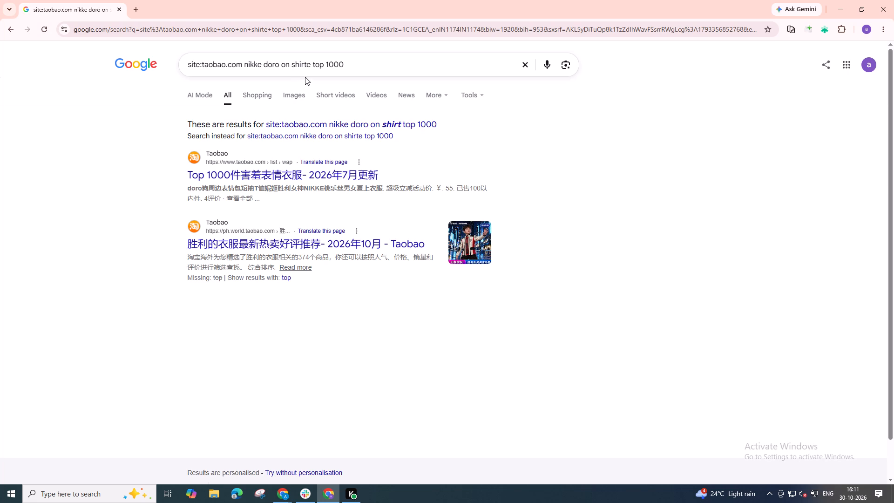
{"action": "key", "text": "Delete"}
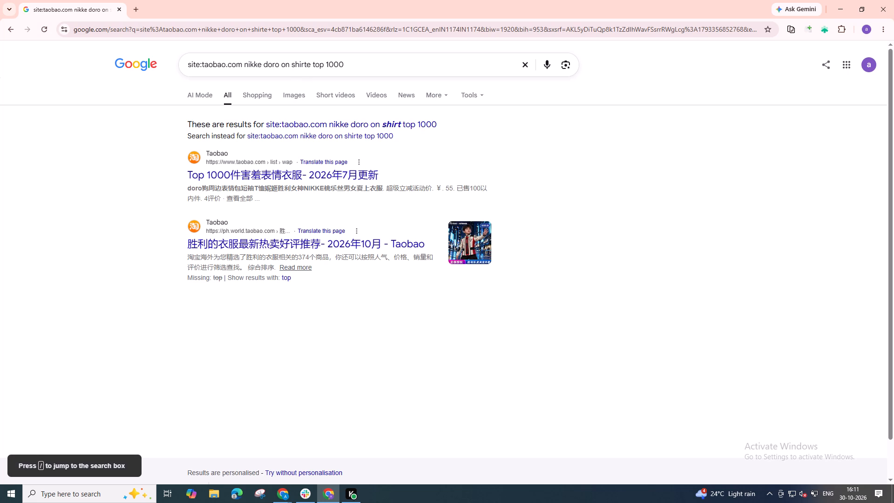
{"action": "left_click", "coordinate": [308, 61]}
{"action": "key", "text": "Delete"}
{"action": "key", "text": "Return"}
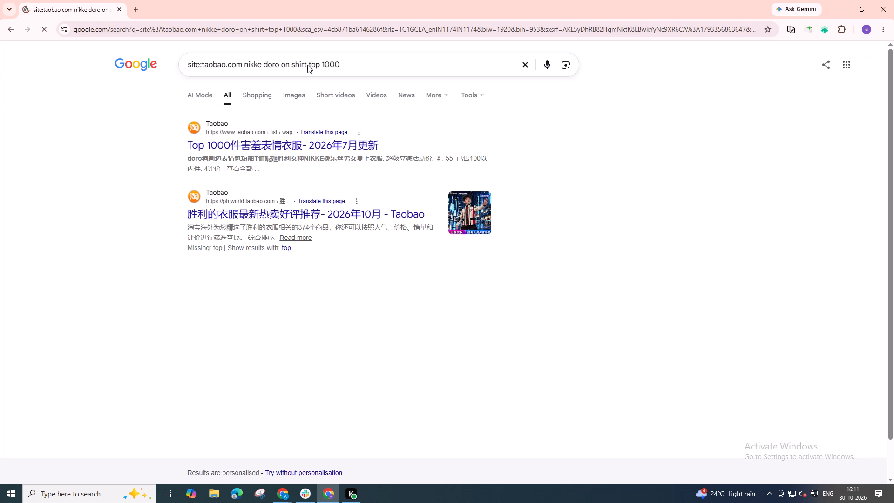
Open the 害羞表情衣服 Taobao product list from the results, check its first listings and close it.
{"action": "middle_click", "coordinate": [305, 143]}
{"action": "left_click", "coordinate": [192, 0]}
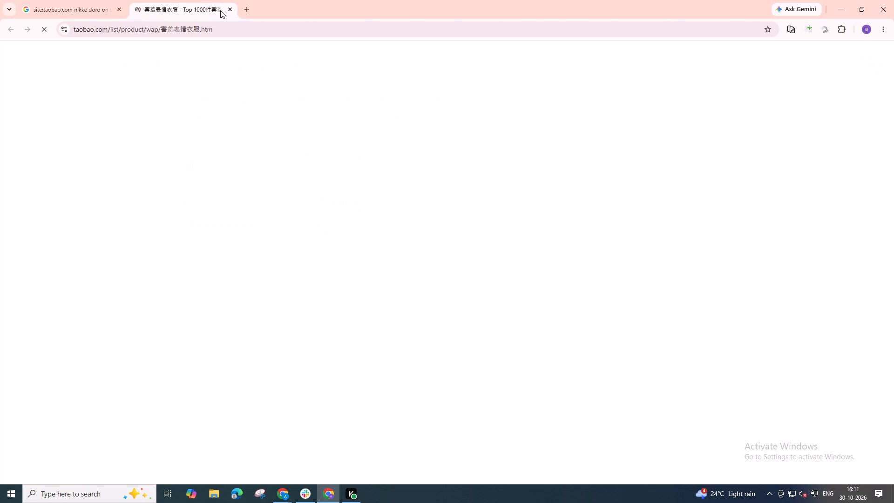
{"action": "left_click", "coordinate": [229, 9]}
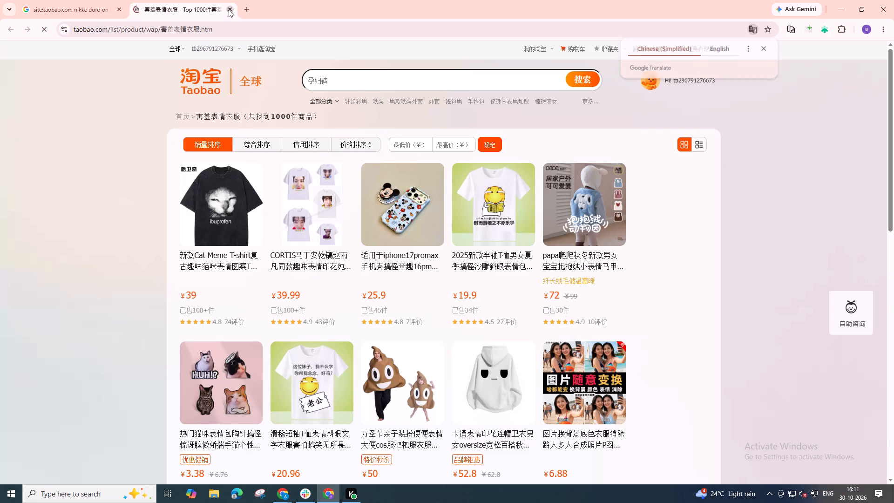
Search Google for "site:taobao.com nikke dorothy on shirt top 1000".
{"action": "double_click", "coordinate": [269, 66]}
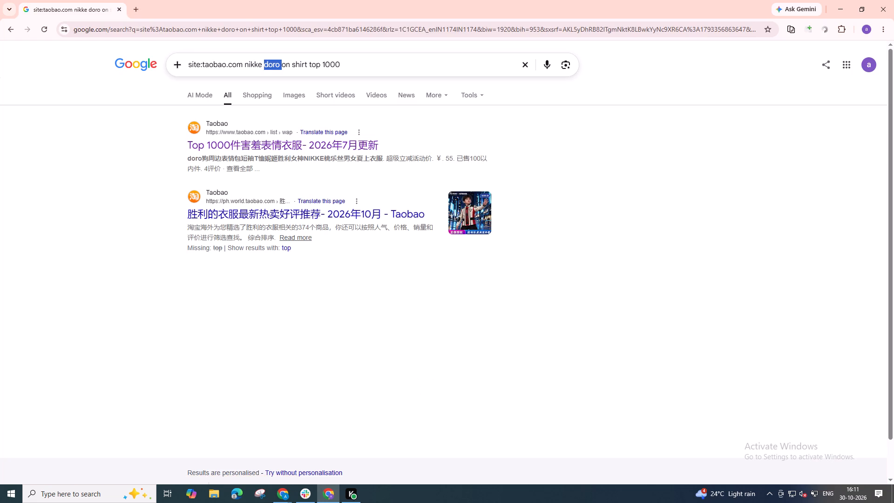
{"action": "type", "text": "dorothy"}
{"action": "key", "text": "space"}
{"action": "key", "text": "Return"}
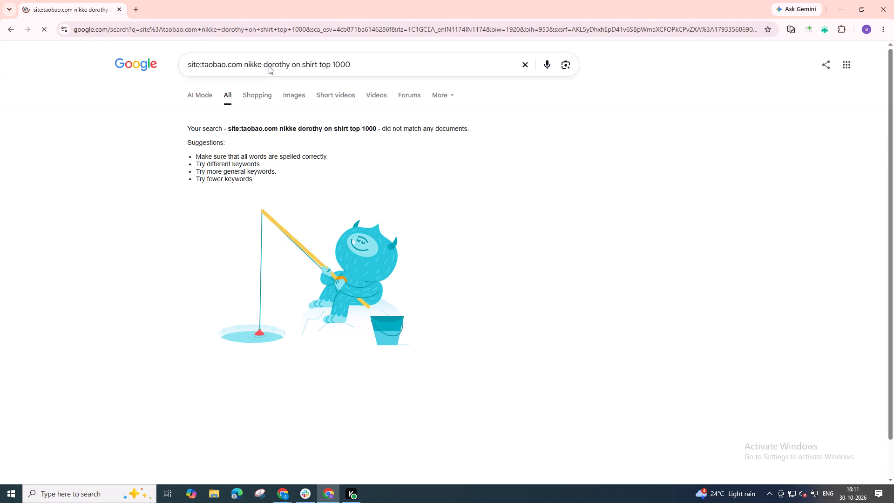
Shorten the Google search to "site:taobao.com nikke dorothy" and examine the results for Taobao product lists.
{"action": "left_click_drag", "start_coordinate": [295, 64], "coordinate": [327, 64]}
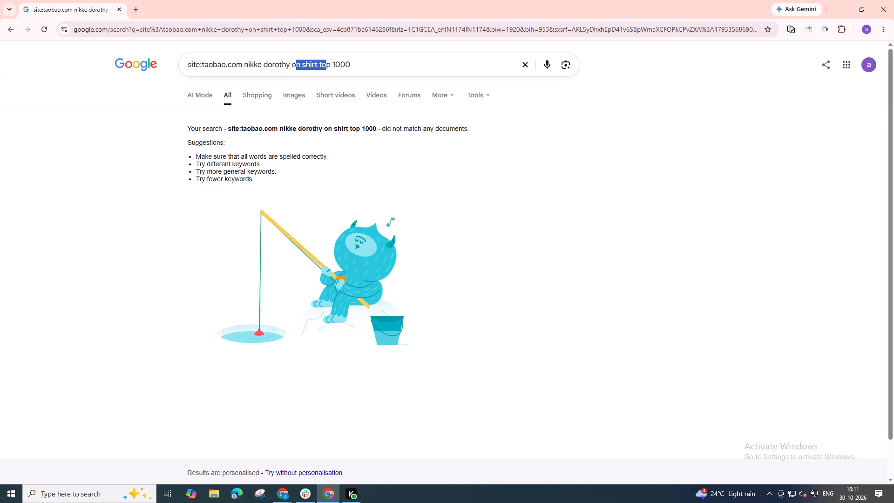
{"action": "left_click_drag", "start_coordinate": [327, 64], "coordinate": [369, 64]}
{"action": "key", "text": "Delete"}
{"action": "key", "text": "BackSpace"}
{"action": "key", "text": "Return"}
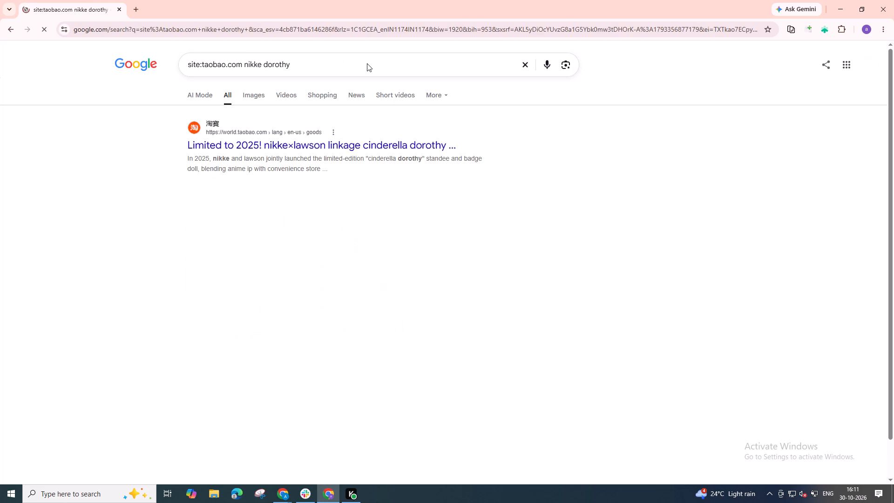
{"action": "scroll", "coordinate": [354, 204], "scroll_direction": "down", "scroll_amount": 5}
{"action": "left_click", "coordinate": [375, 231]}
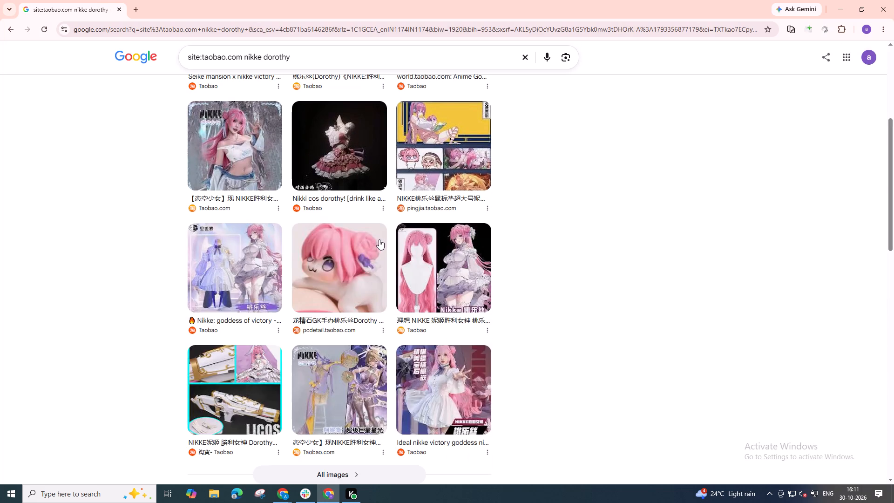
{"action": "scroll", "coordinate": [379, 240], "scroll_direction": "down", "scroll_amount": 5}
{"action": "scroll", "coordinate": [400, 283], "scroll_direction": "up", "scroll_amount": 2}
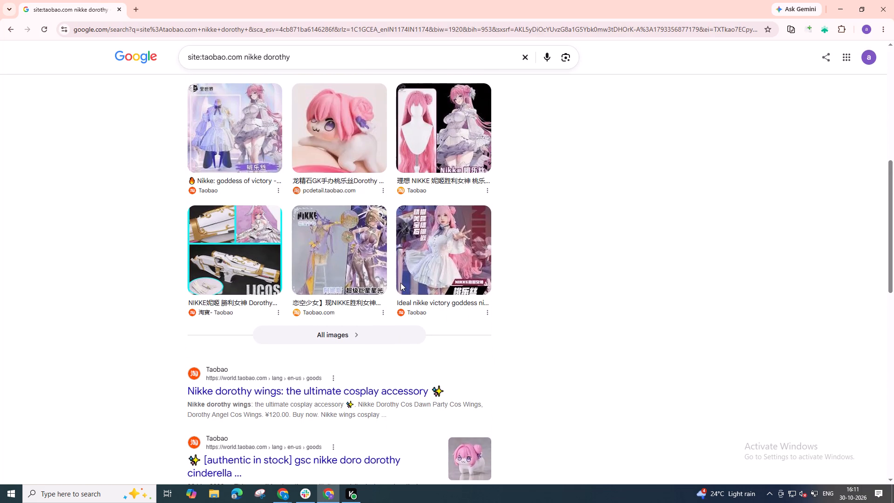
Search Google for "site:taobao.com nikke dorothy top 50".
{"action": "left_click", "coordinate": [359, 50]}
{"action": "key", "text": "space"}
{"action": "type", "text": "top 50"}
{"action": "key", "text": "Return"}
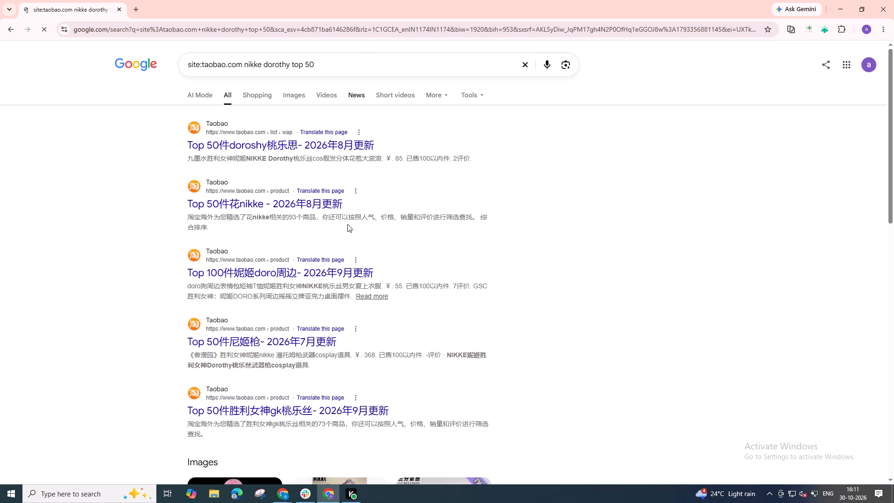
Open the 尼姬枪 Taobao product list from the results, check its listings for Dorothy items and close it.
{"action": "middle_click", "coordinate": [319, 341]}
{"action": "left_click", "coordinate": [193, 0]}
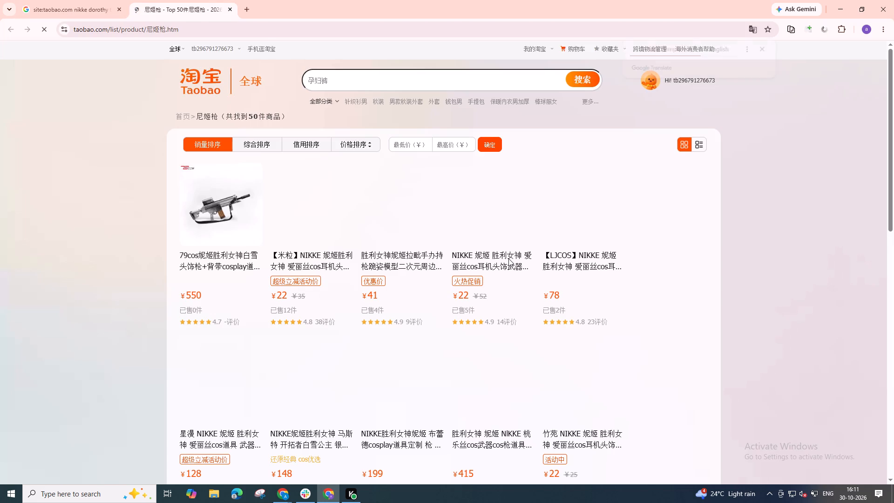
{"action": "scroll", "coordinate": [509, 258], "scroll_direction": "down", "scroll_amount": 3}
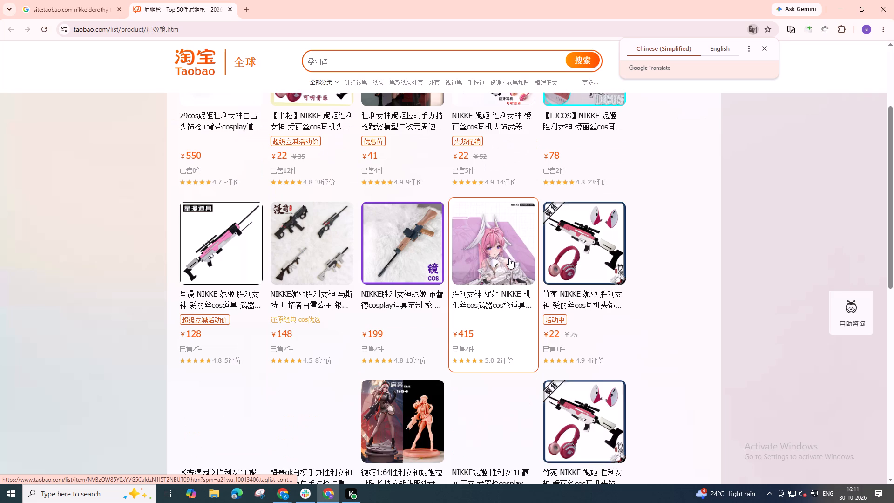
{"action": "scroll", "coordinate": [510, 258], "scroll_direction": "up", "scroll_amount": 6}
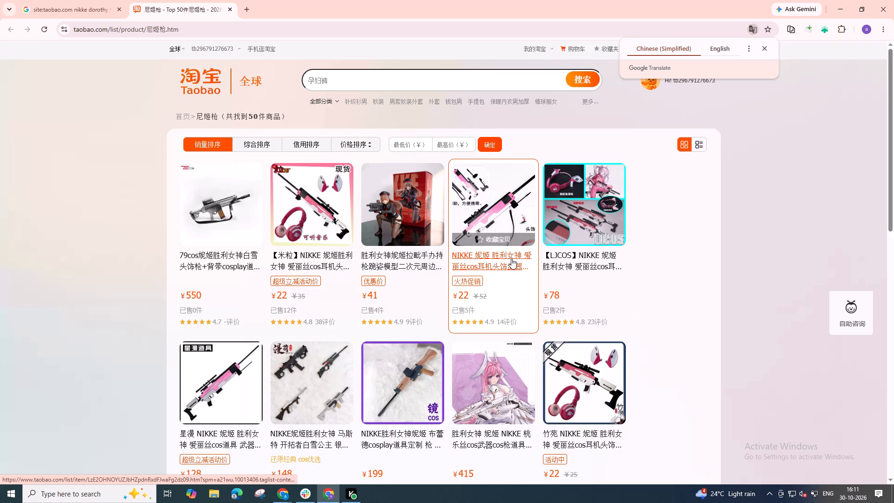
{"action": "key", "text": "ctrl+w"}
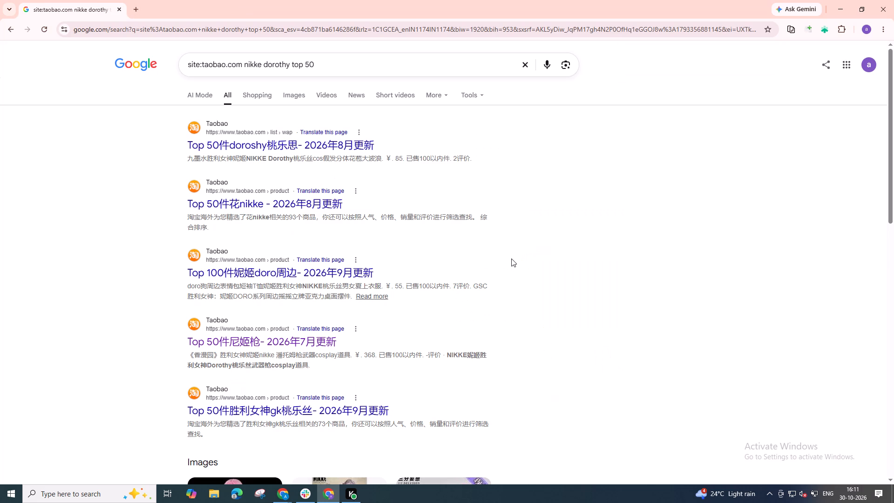
Open the 胜利女神gk桃乐丝 Taobao product list from the search results, check its listings in list view for Dorothy items and close it.
{"action": "scroll", "coordinate": [510, 263], "scroll_direction": "down", "scroll_amount": 4}
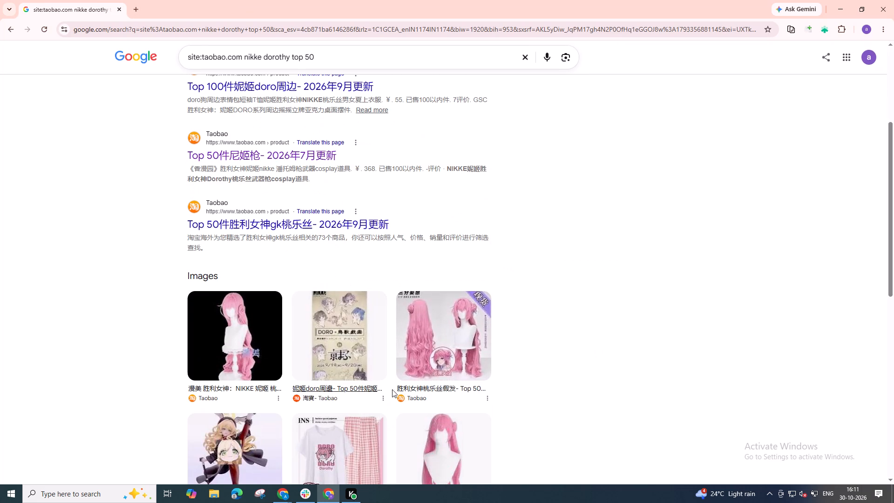
{"action": "middle_click", "coordinate": [279, 223]}
{"action": "left_click", "coordinate": [156, 0]}
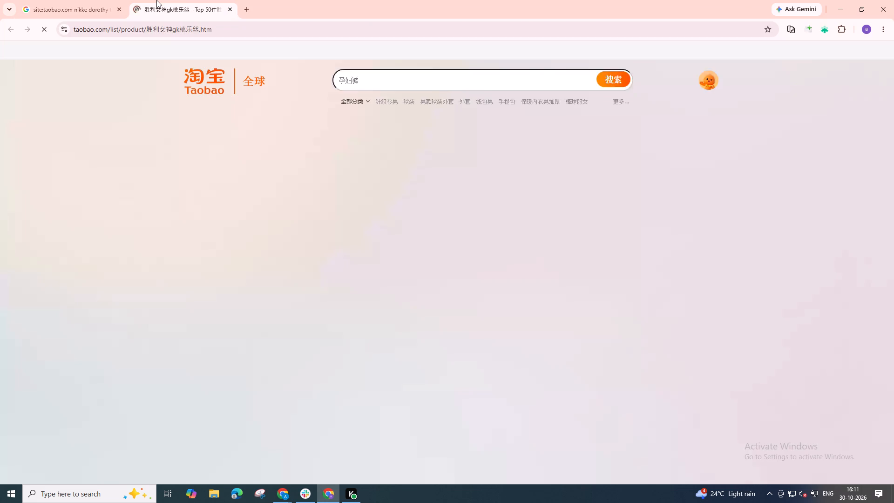
{"action": "left_click", "coordinate": [698, 147]}
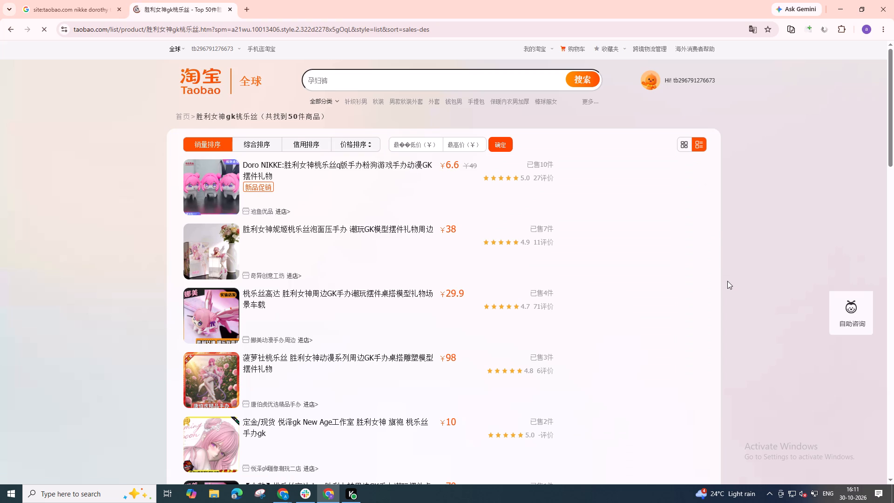
{"action": "scroll", "coordinate": [727, 281], "scroll_direction": "down", "scroll_amount": 4}
{"action": "scroll", "coordinate": [719, 304], "scroll_direction": "up", "scroll_amount": 5}
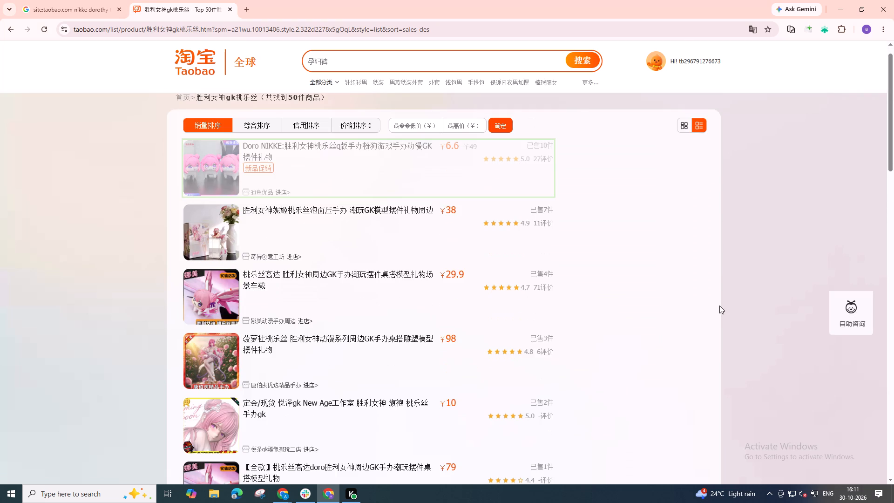
{"action": "scroll", "coordinate": [719, 306], "scroll_direction": "down", "scroll_amount": 18}
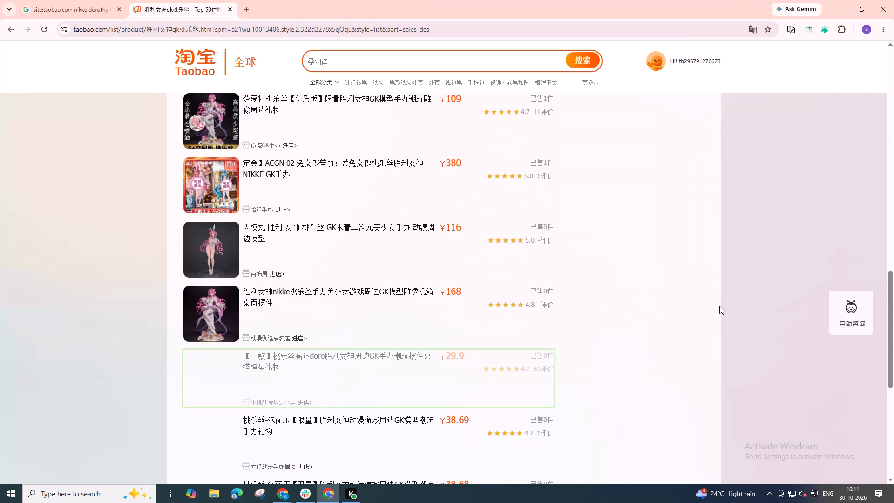
{"action": "scroll", "coordinate": [719, 306], "scroll_direction": "down", "scroll_amount": 7}
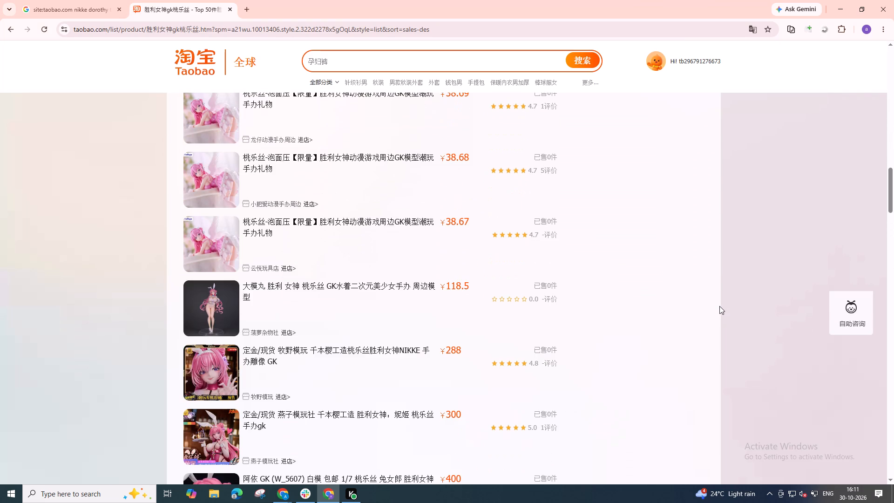
{"action": "key", "text": "ctrl+w"}
Expand the image results, open the 妮姬doro周邊 Taobao product list from them and show its products in list view.
{"action": "scroll", "coordinate": [719, 306], "scroll_direction": "down", "scroll_amount": 6}
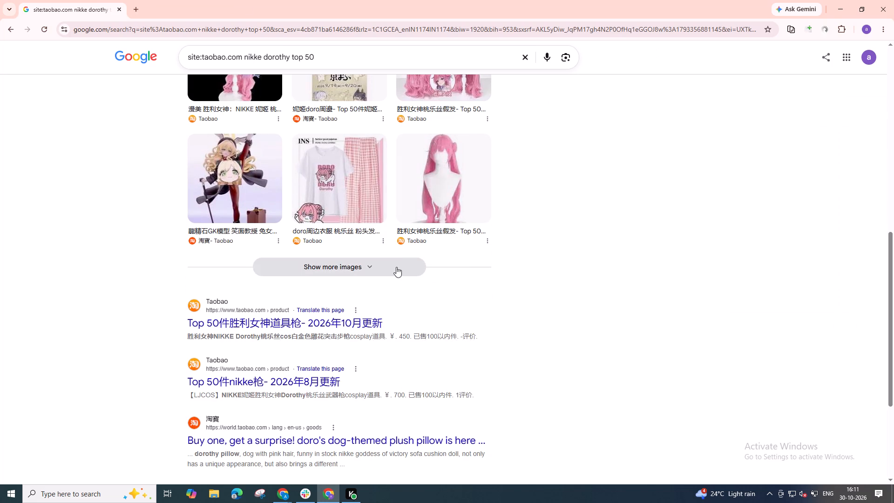
{"action": "left_click", "coordinate": [397, 267]}
{"action": "scroll", "coordinate": [397, 274], "scroll_direction": "down", "scroll_amount": 2}
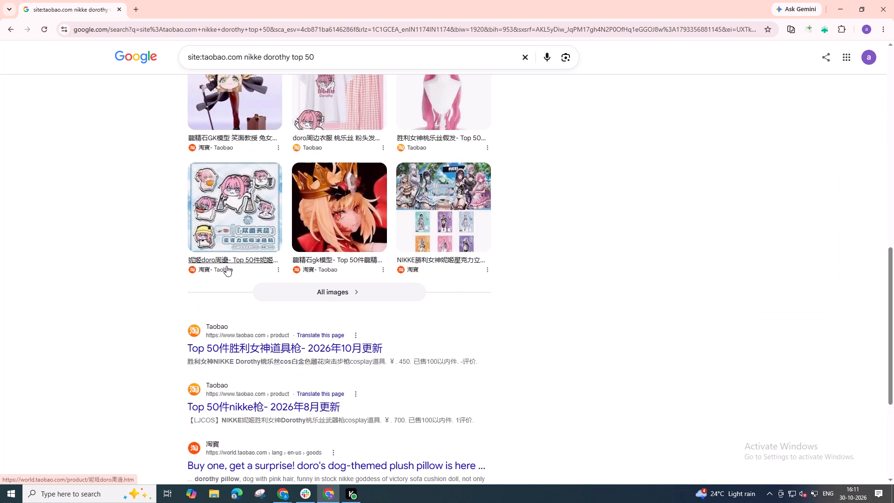
{"action": "middle_click", "coordinate": [226, 266]}
{"action": "left_click", "coordinate": [196, 0]}
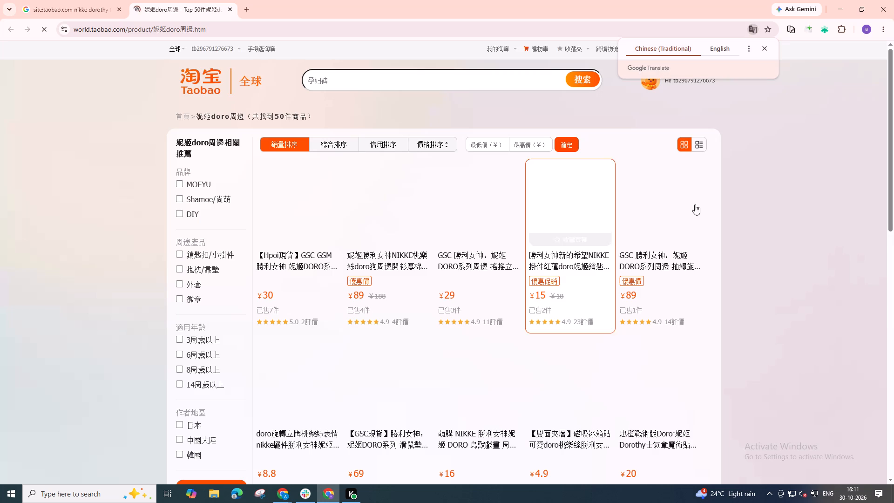
{"action": "left_click", "coordinate": [705, 143]}
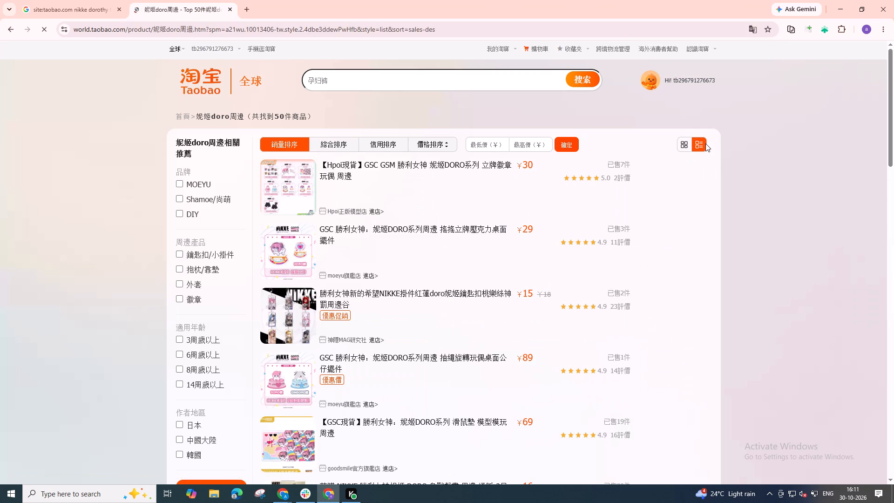
Examine the 妮姬doro周邊 listings for unhighlighted Dorothy (Doro) merchandise.
{"action": "scroll", "coordinate": [654, 270], "scroll_direction": "down", "scroll_amount": 1}
{"action": "scroll", "coordinate": [747, 219], "scroll_direction": "down", "scroll_amount": 2}
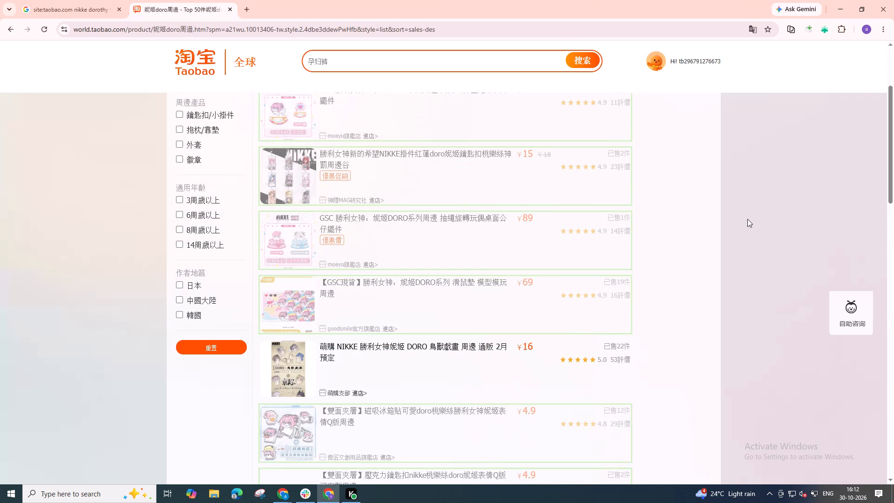
{"action": "scroll", "coordinate": [747, 219], "scroll_direction": "up", "scroll_amount": 4}
{"action": "scroll", "coordinate": [745, 222], "scroll_direction": "down", "scroll_amount": 6}
{"action": "scroll", "coordinate": [711, 274], "scroll_direction": "down", "scroll_amount": 6}
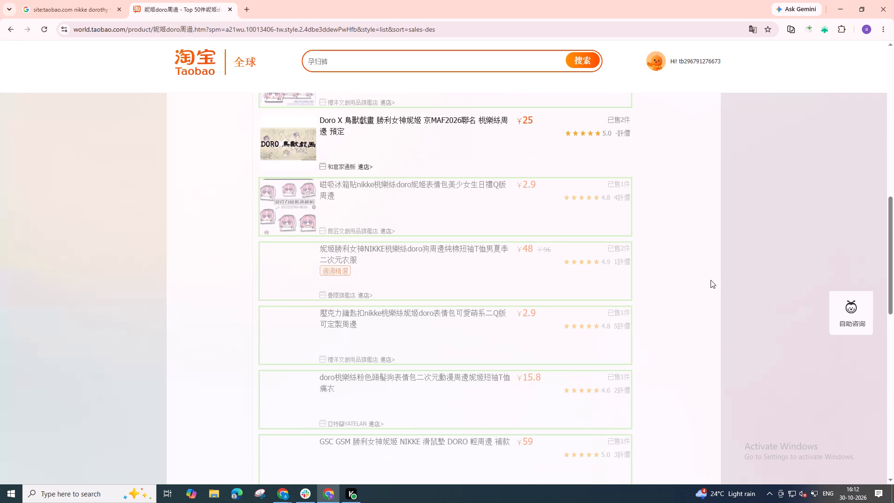
{"action": "scroll", "coordinate": [711, 276], "scroll_direction": "down", "scroll_amount": 5}
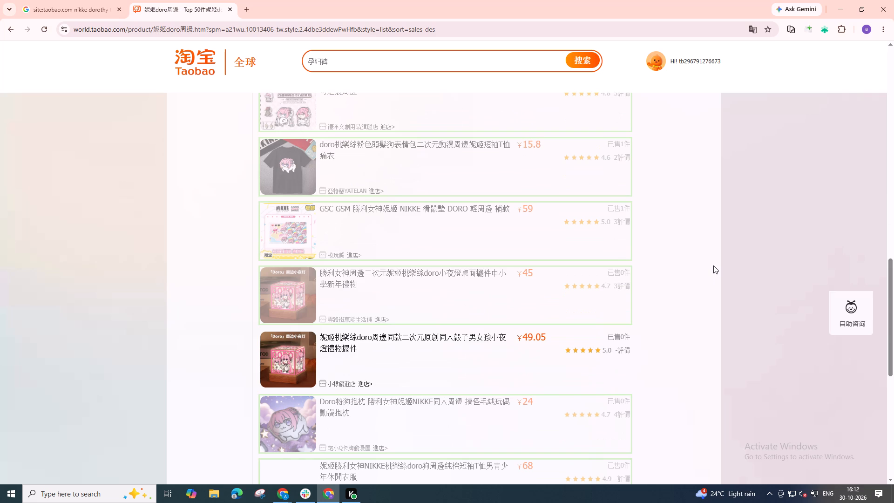
{"action": "scroll", "coordinate": [713, 265], "scroll_direction": "down", "scroll_amount": 9}
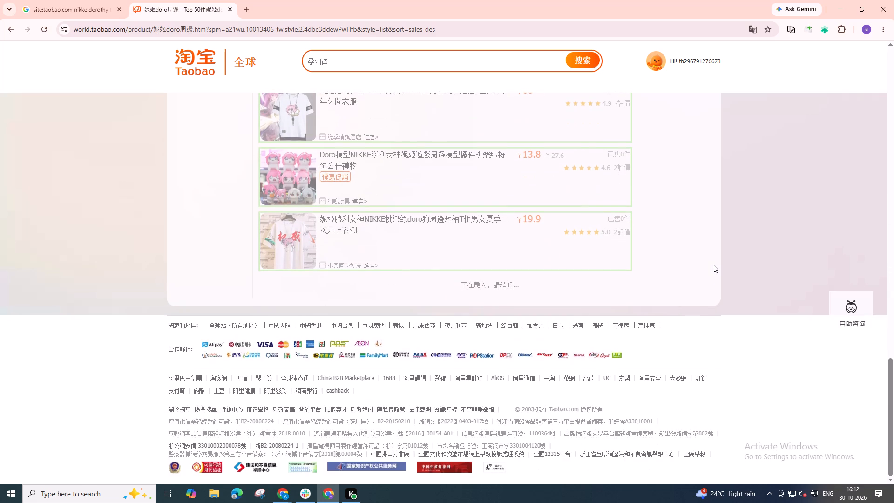
{"action": "scroll", "coordinate": [711, 266], "scroll_direction": "down", "scroll_amount": 9}
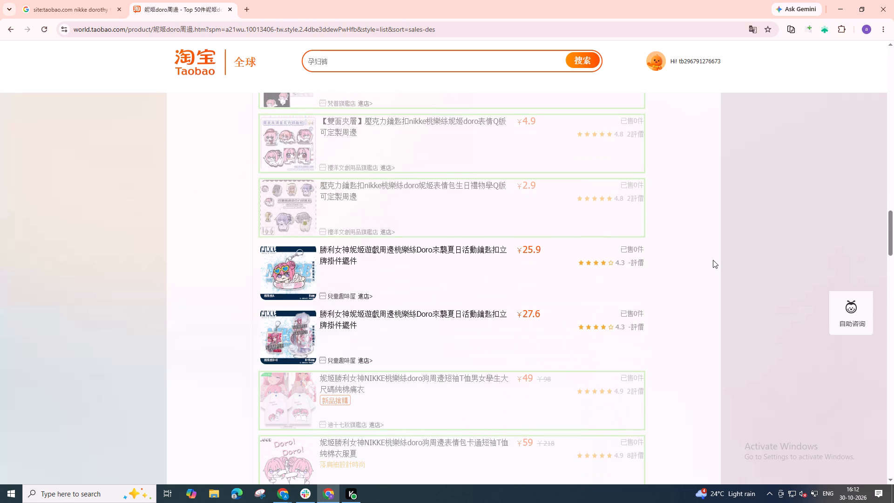
{"action": "scroll", "coordinate": [712, 262], "scroll_direction": "down", "scroll_amount": 14}
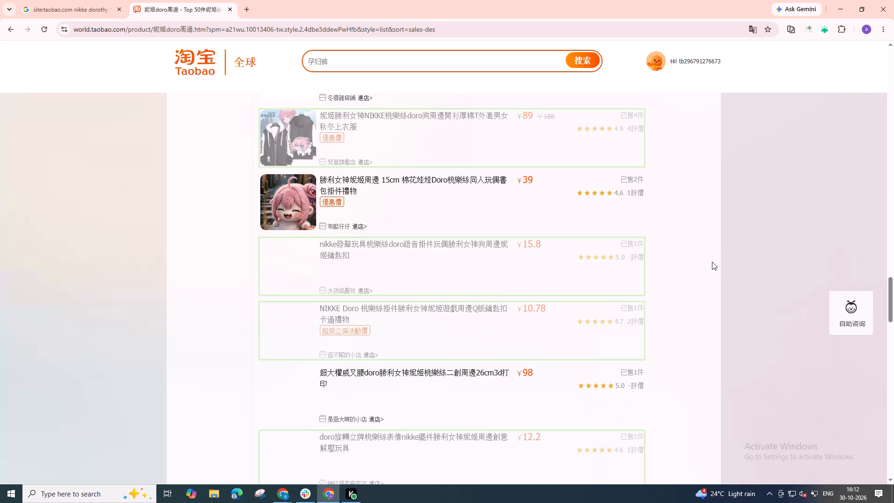
{"action": "scroll", "coordinate": [712, 262], "scroll_direction": "down", "scroll_amount": 14}
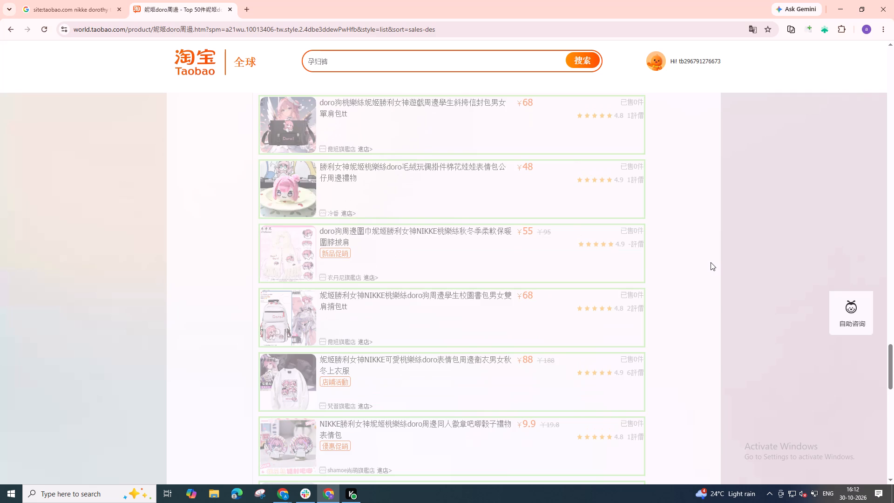
{"action": "scroll", "coordinate": [711, 262], "scroll_direction": "down", "scroll_amount": 7}
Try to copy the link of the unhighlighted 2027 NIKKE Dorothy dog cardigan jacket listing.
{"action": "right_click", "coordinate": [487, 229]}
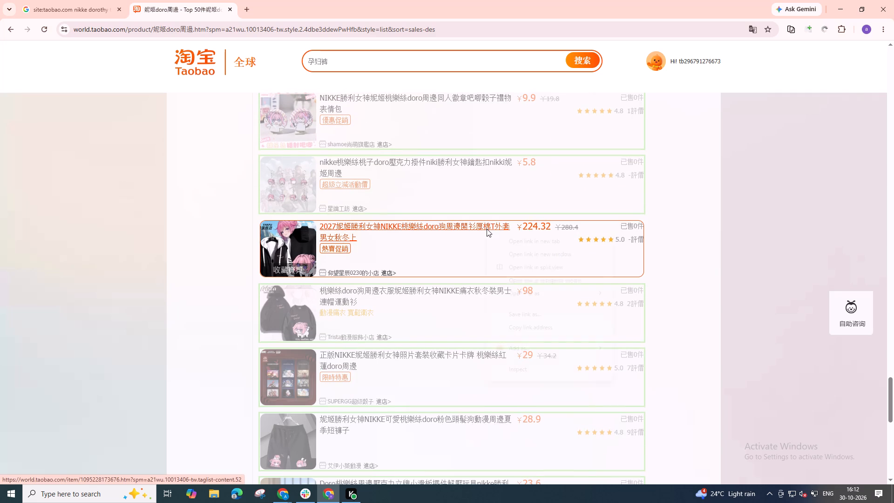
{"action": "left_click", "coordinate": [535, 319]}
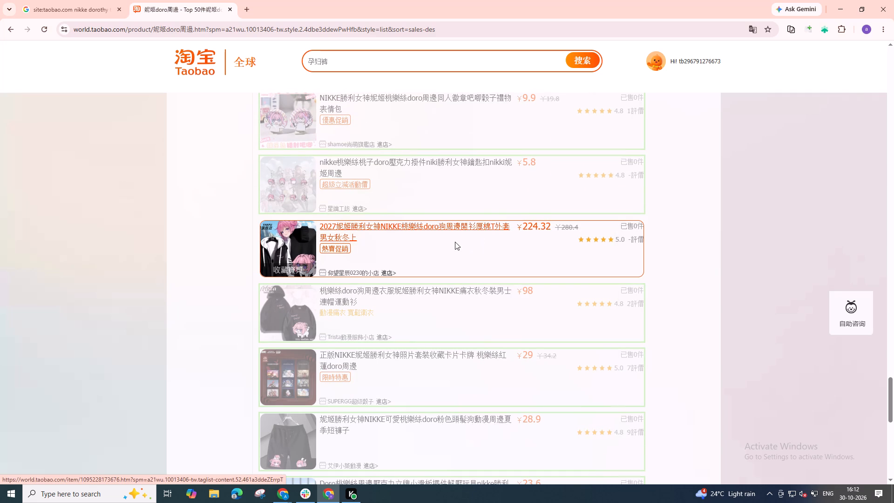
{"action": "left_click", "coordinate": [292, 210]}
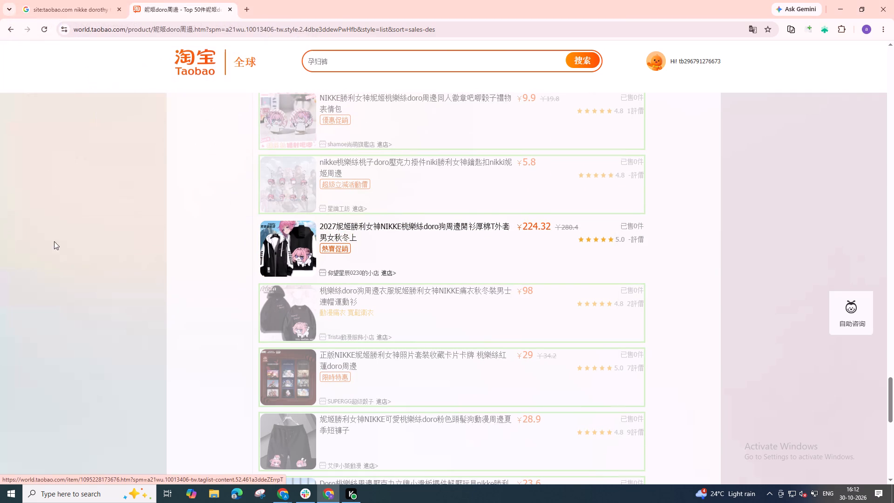
Translate the 妮姬doro周邊 product list page to English.
{"action": "right_click", "coordinate": [54, 241]}
{"action": "left_click", "coordinate": [100, 411]}
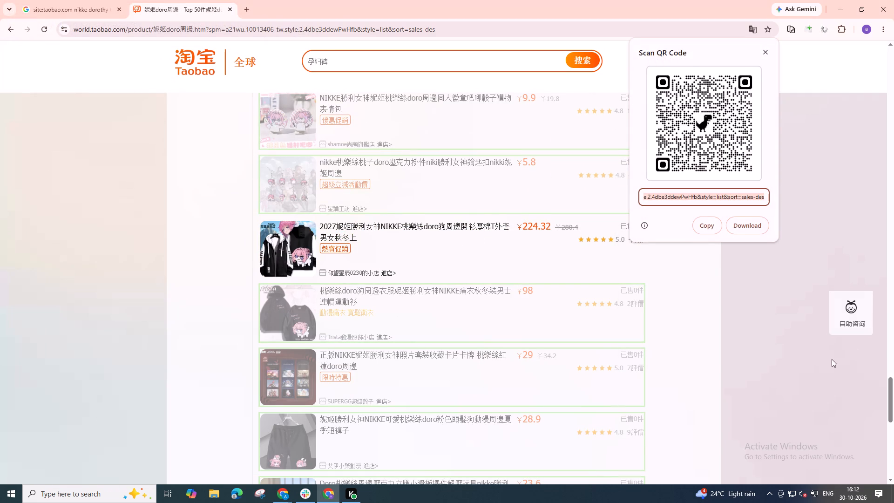
{"action": "left_click", "coordinate": [796, 340]}
{"action": "right_click", "coordinate": [48, 241]}
{"action": "left_click", "coordinate": [97, 425]}
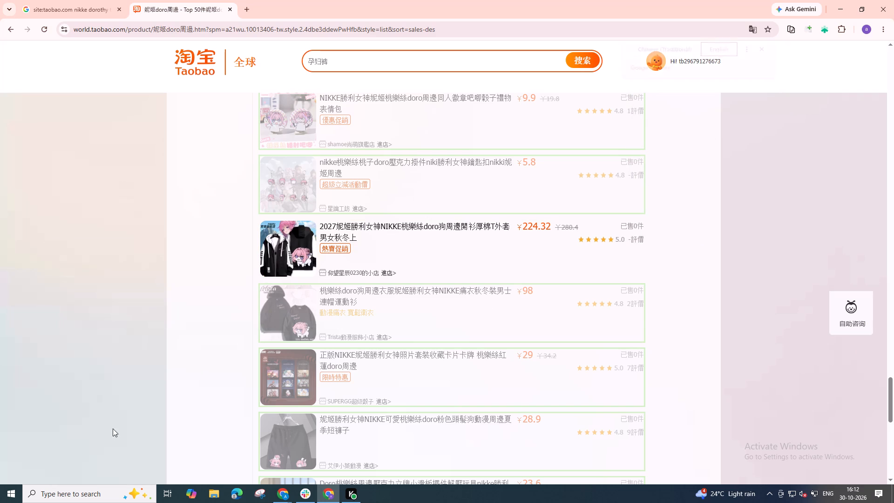
Copy the link of the 2027 NIKKE Dorothy dog cardigan jacket listing and paste it into cell C27876 of the New Work sheet.
{"action": "right_click", "coordinate": [447, 228]}
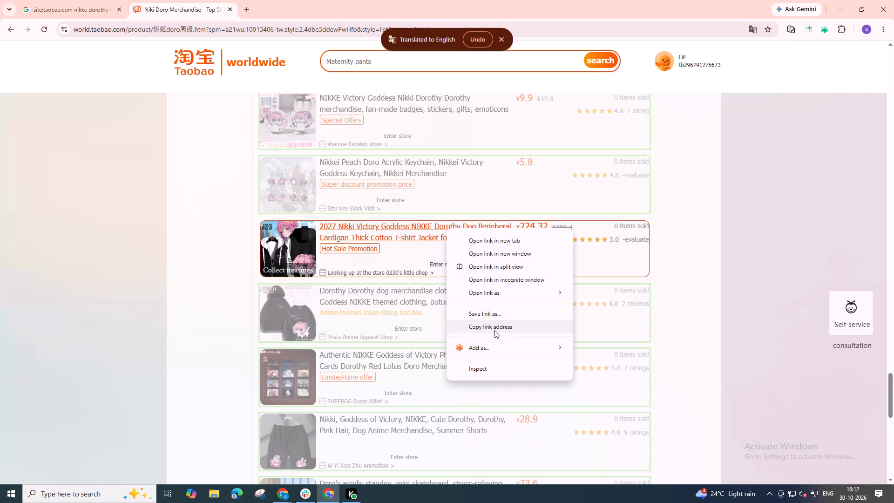
{"action": "right_click", "coordinate": [400, 238]}
{"action": "left_click", "coordinate": [466, 337]}
{"action": "key", "text": "alt+Tab"}
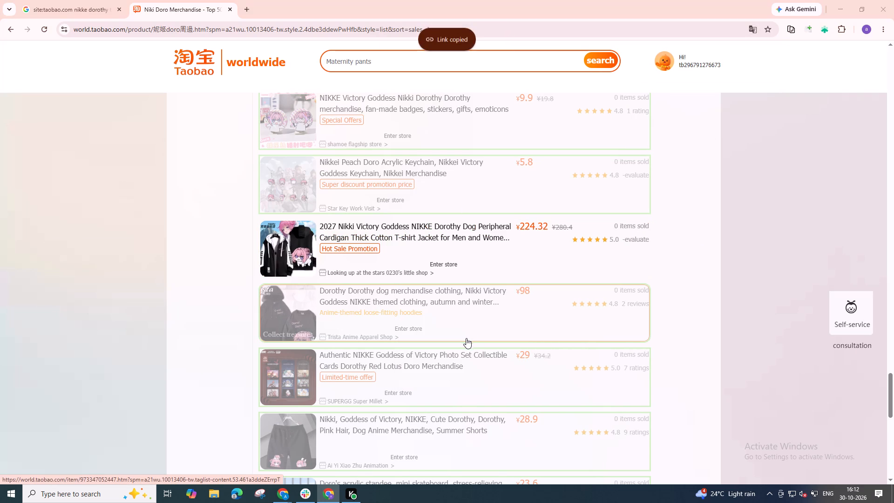
{"action": "left_click", "coordinate": [401, 332]}
{"action": "left_click", "coordinate": [378, 332]}
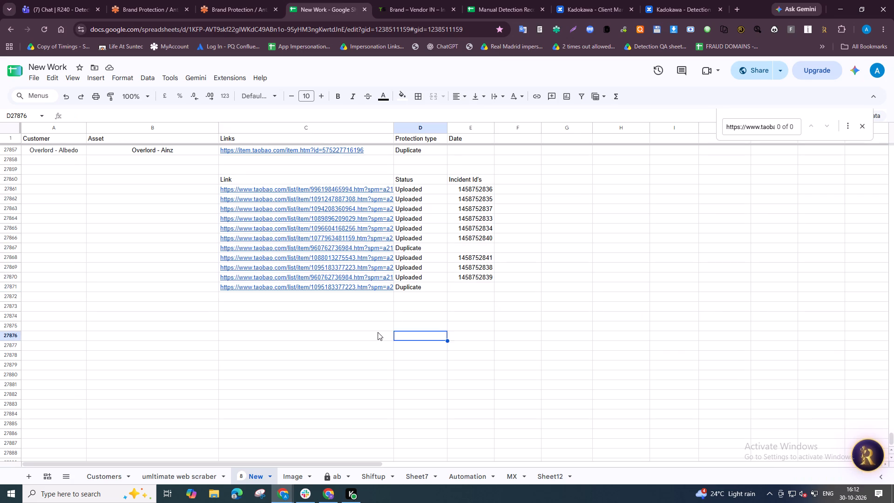
{"action": "key", "text": "ctrl+v"}
Examine the remaining 妮姬doro周邊 listings for unhighlighted Dorothy (Doro) merchandise.
{"action": "key", "text": "alt+Tab"}
{"action": "scroll", "coordinate": [488, 273], "scroll_direction": "down", "scroll_amount": 6}
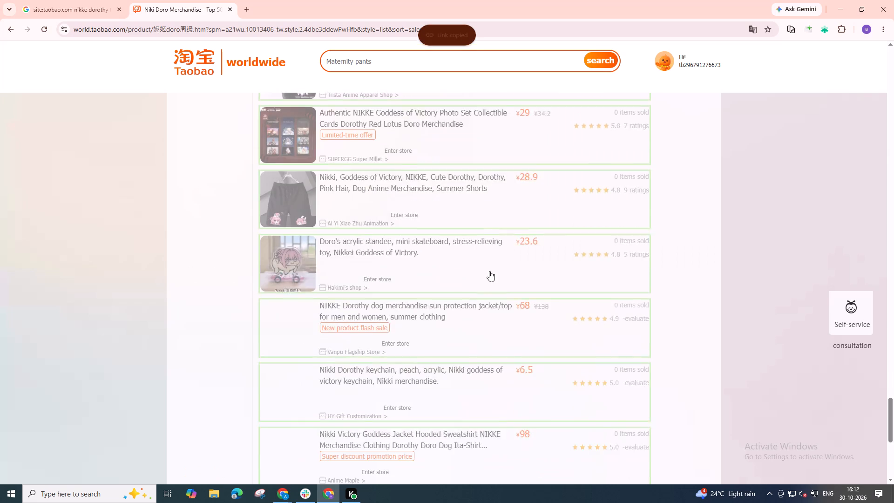
{"action": "scroll", "coordinate": [490, 271], "scroll_direction": "down", "scroll_amount": 8}
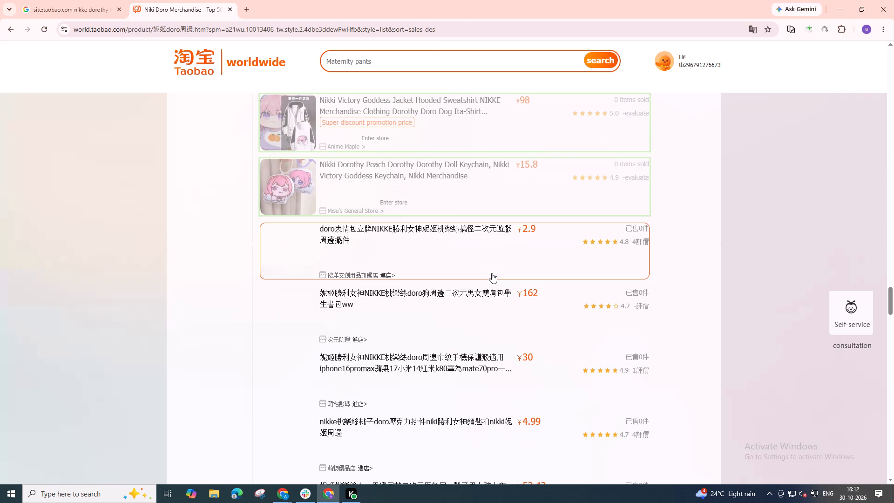
{"action": "scroll", "coordinate": [496, 272], "scroll_direction": "down", "scroll_amount": 7}
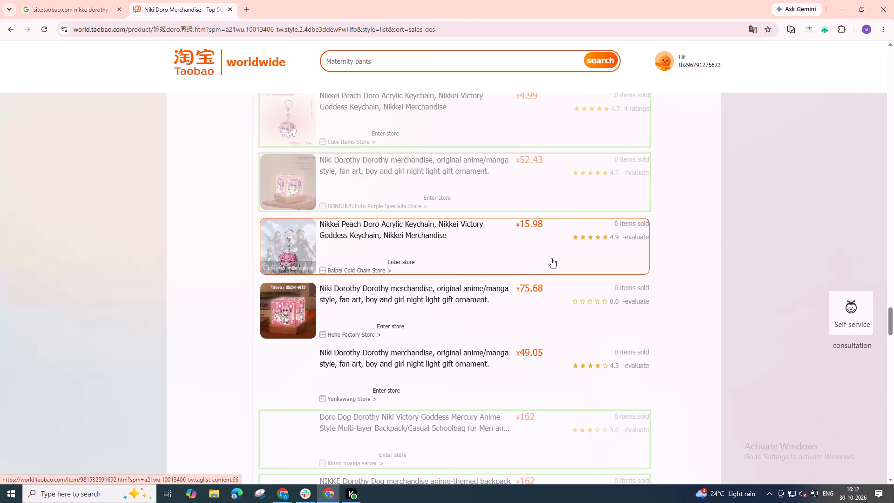
{"action": "scroll", "coordinate": [769, 253], "scroll_direction": "down", "scroll_amount": 10}
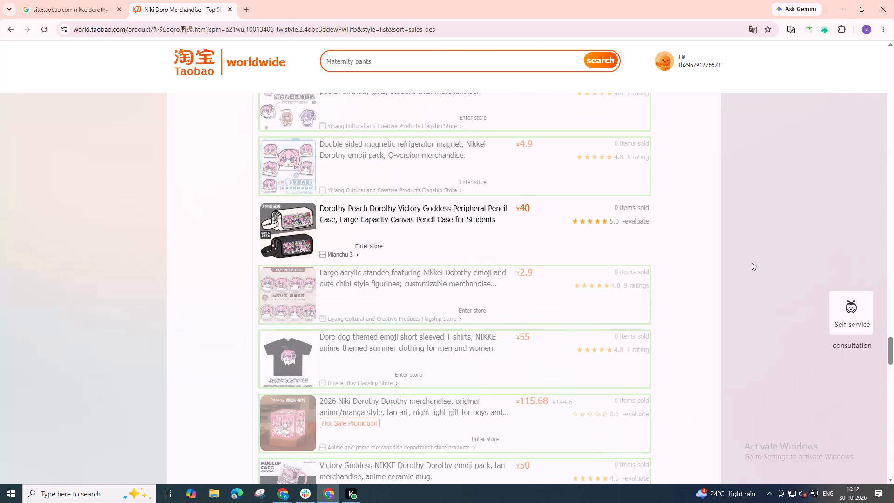
{"action": "scroll", "coordinate": [752, 262], "scroll_direction": "down", "scroll_amount": 19}
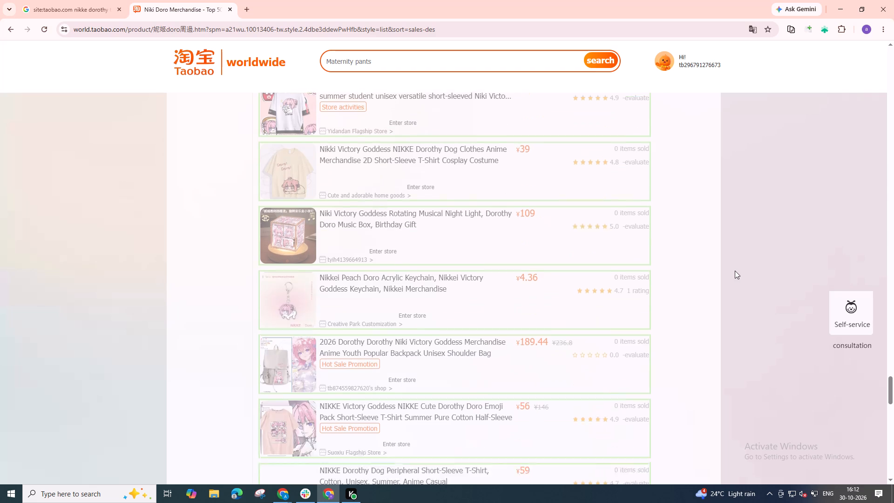
{"action": "scroll", "coordinate": [735, 271], "scroll_direction": "down", "scroll_amount": 14}
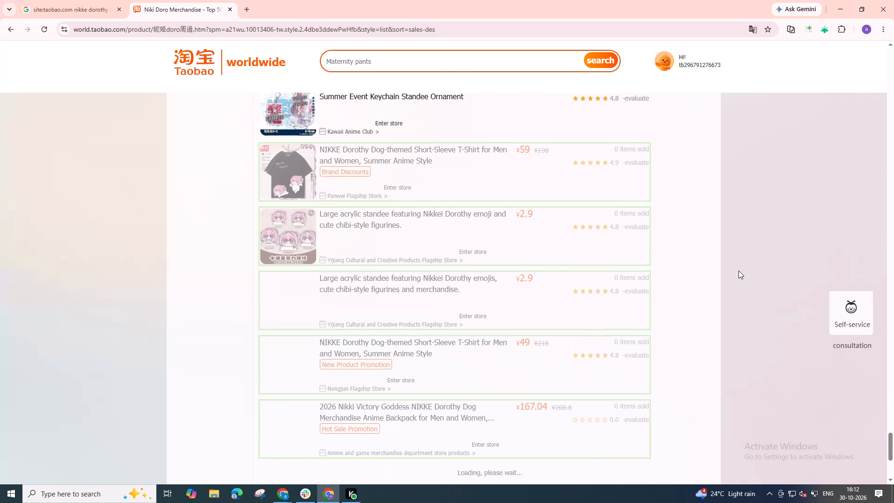
{"action": "scroll", "coordinate": [738, 271], "scroll_direction": "down", "scroll_amount": 7}
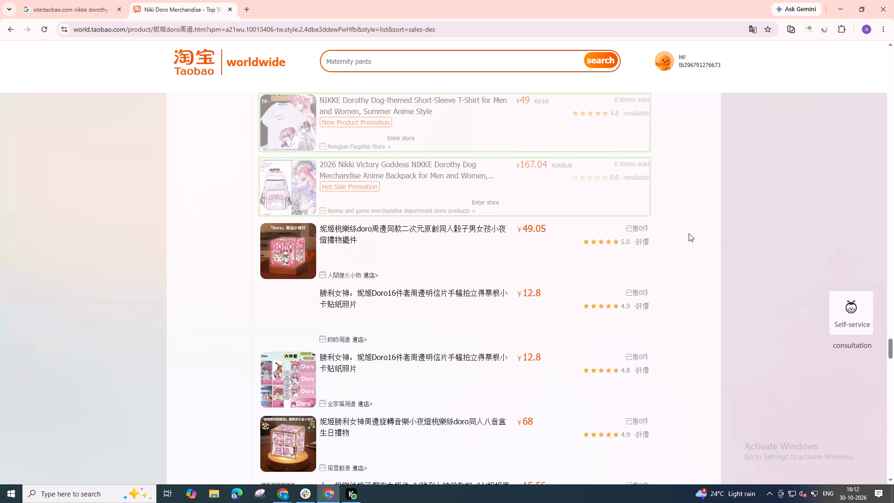
{"action": "scroll", "coordinate": [689, 233], "scroll_direction": "down", "scroll_amount": 3}
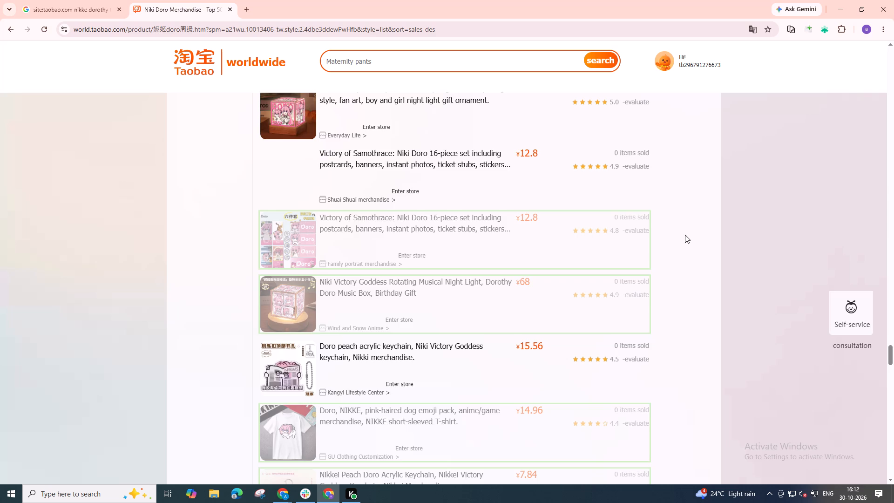
{"action": "scroll", "coordinate": [685, 236], "scroll_direction": "down", "scroll_amount": 11}
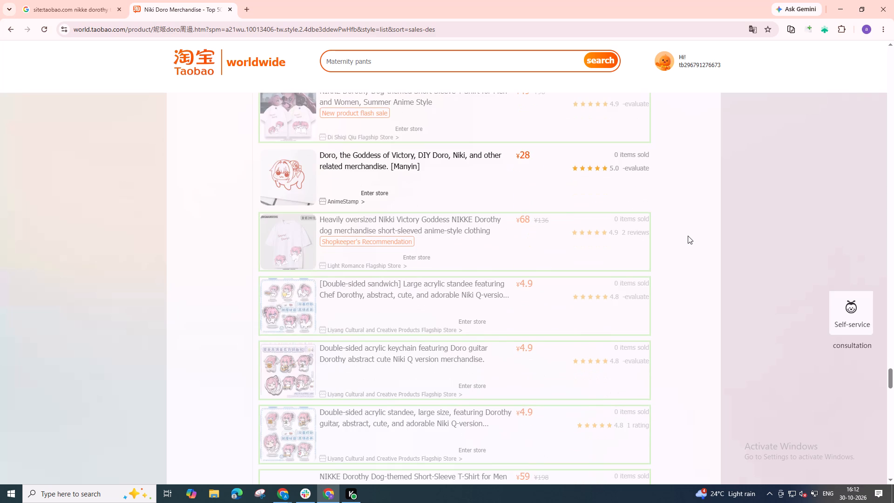
{"action": "scroll", "coordinate": [688, 236], "scroll_direction": "down", "scroll_amount": 14}
{"action": "scroll", "coordinate": [686, 236], "scroll_direction": "down", "scroll_amount": 7}
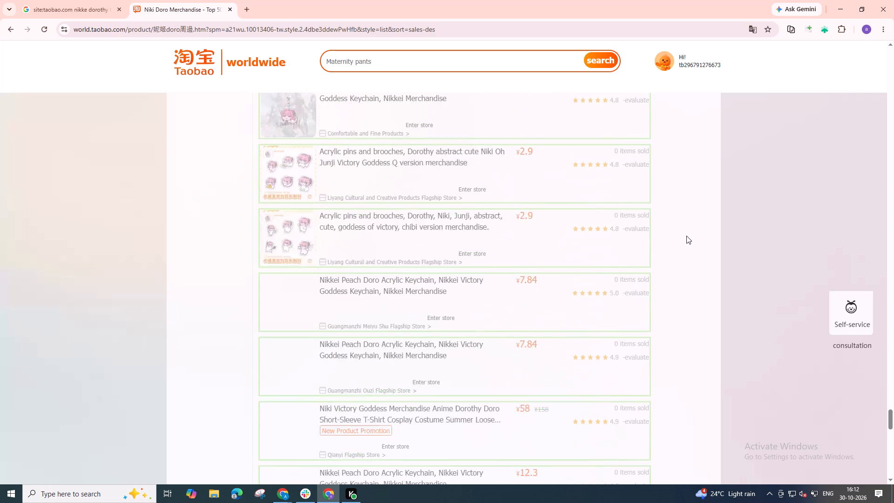
{"action": "scroll", "coordinate": [684, 236], "scroll_direction": "down", "scroll_amount": 15}
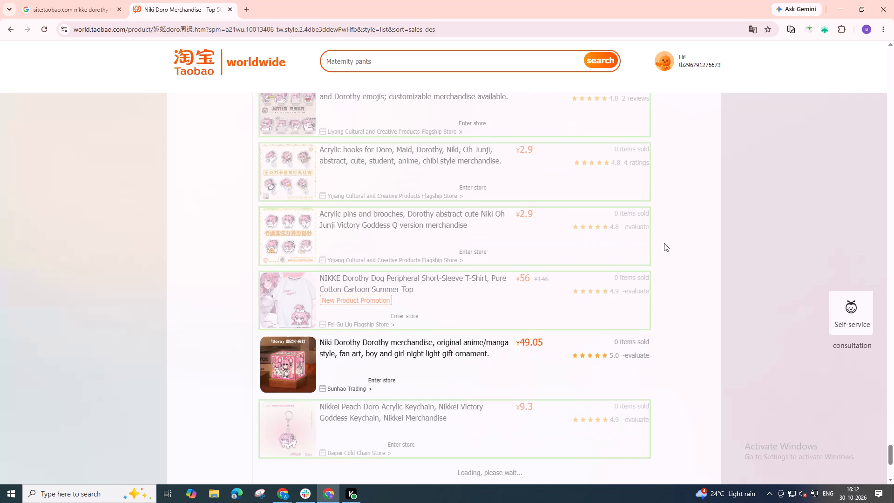
{"action": "scroll", "coordinate": [664, 243], "scroll_direction": "down", "scroll_amount": 10}
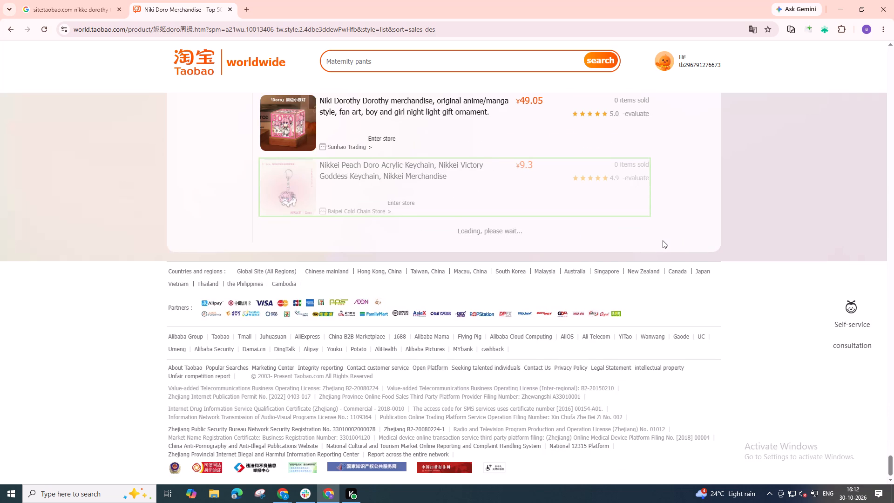
{"action": "scroll", "coordinate": [773, 251], "scroll_direction": "down", "scroll_amount": 5}
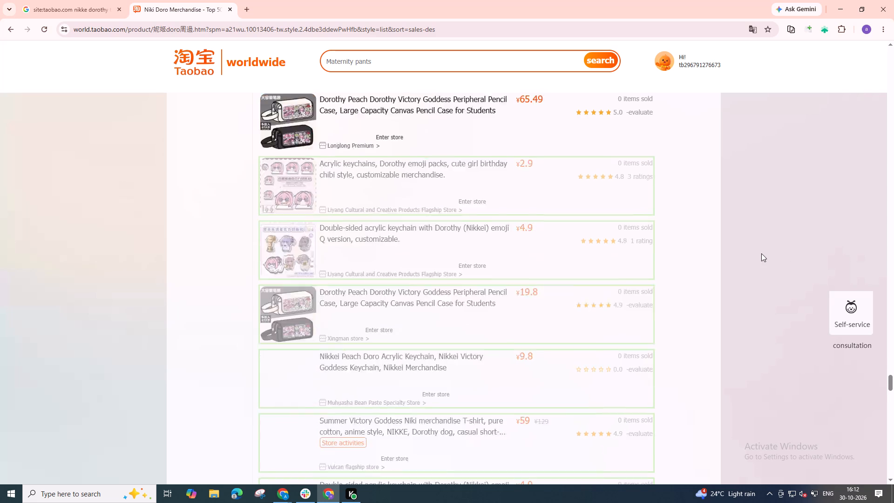
{"action": "scroll", "coordinate": [761, 251], "scroll_direction": "down", "scroll_amount": 15}
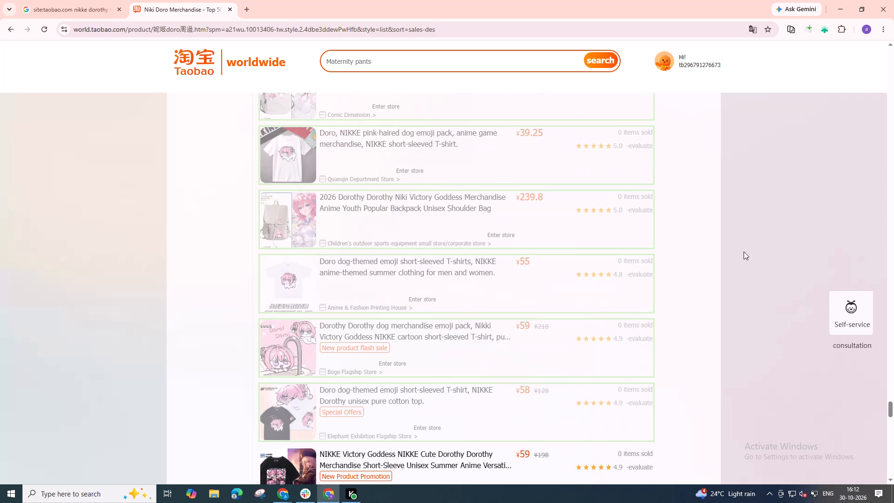
{"action": "scroll", "coordinate": [744, 251], "scroll_direction": "down", "scroll_amount": 6}
{"action": "scroll", "coordinate": [744, 251], "scroll_direction": "up", "scroll_amount": 1}
{"action": "scroll", "coordinate": [743, 251], "scroll_direction": "down", "scroll_amount": 13}
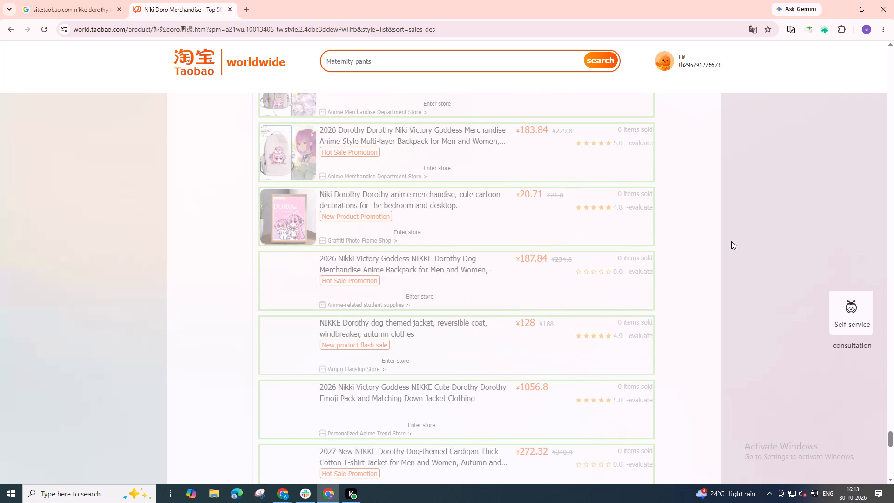
{"action": "scroll", "coordinate": [730, 241], "scroll_direction": "down", "scroll_amount": 8}
{"action": "scroll", "coordinate": [681, 247], "scroll_direction": "down", "scroll_amount": 8}
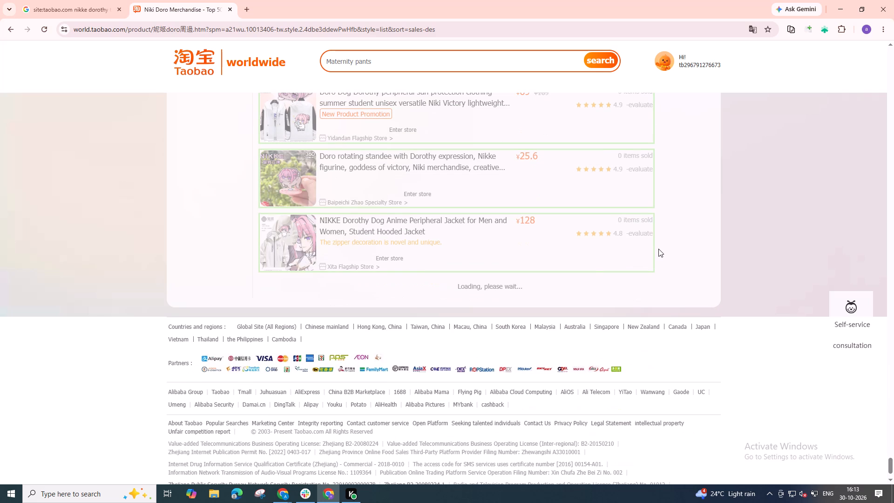
{"action": "scroll", "coordinate": [661, 247], "scroll_direction": "down", "scroll_amount": 4}
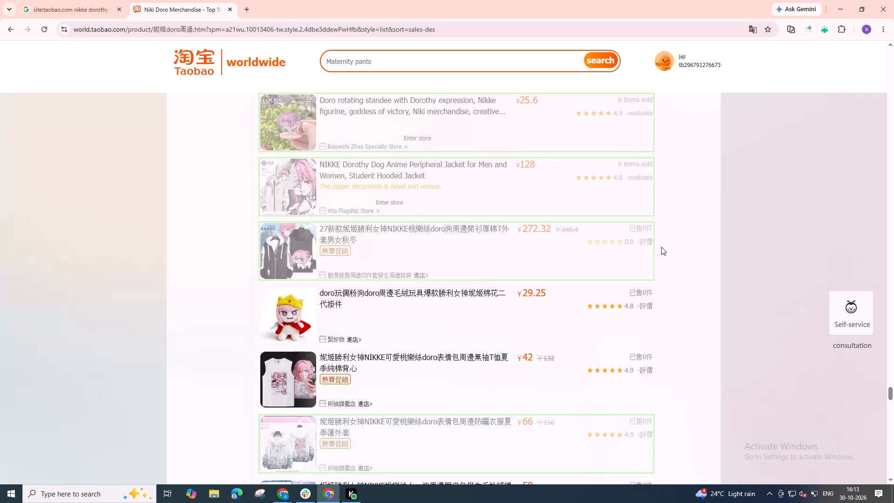
{"action": "scroll", "coordinate": [661, 247], "scroll_direction": "down", "scroll_amount": 7}
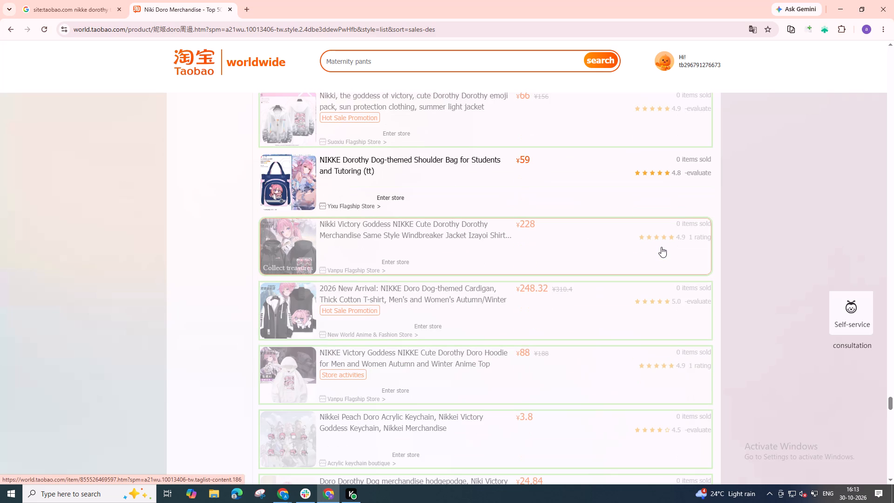
{"action": "scroll", "coordinate": [661, 247], "scroll_direction": "down", "scroll_amount": 7}
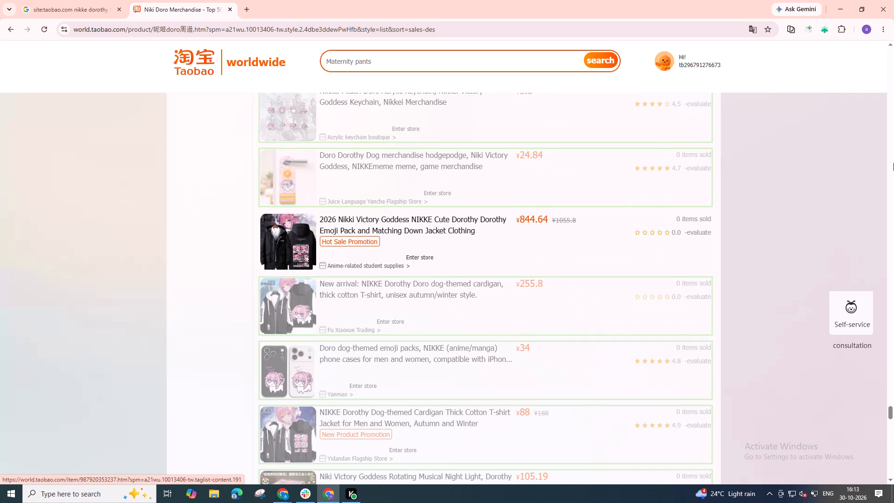
Copy the link of the unhighlighted 2026 NIKKE Dorothy emoji down jacket listing and paste it into cell C27874 of New Work.
{"action": "right_click", "coordinate": [454, 226]}
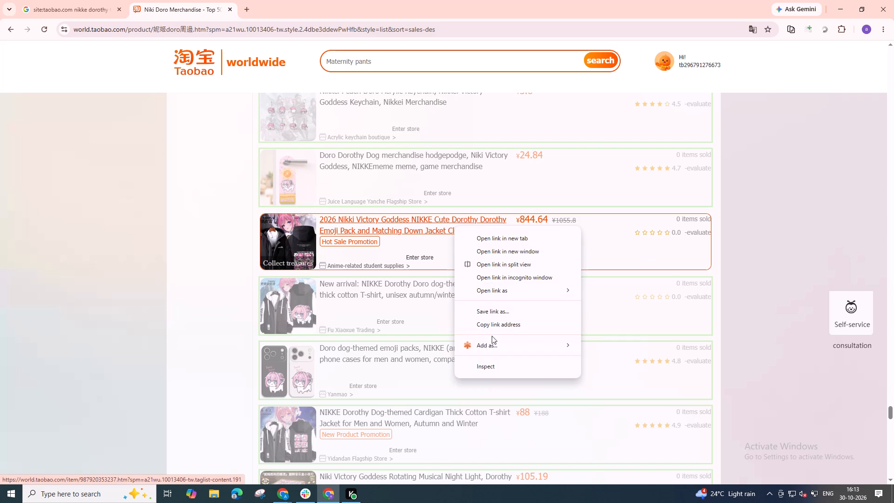
{"action": "left_click", "coordinate": [502, 328]}
{"action": "key", "text": "alt+Tab"}
{"action": "left_click", "coordinate": [375, 319]}
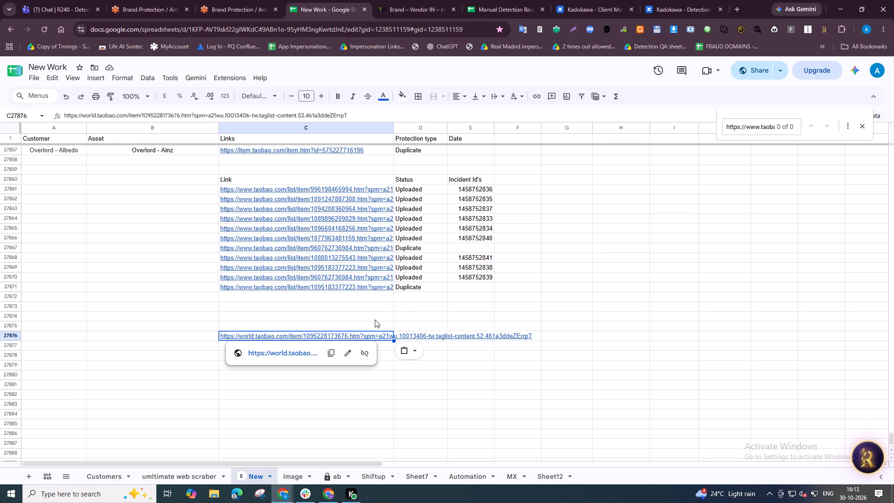
{"action": "key", "text": "ctrl+v"}
Find the unhighlighted NIKKE Dorothy standee and Doro badge keychain listing from Shanxu Flagship Store and paste its link into cell C27875.
{"action": "key", "text": "alt+Tab"}
{"action": "scroll", "coordinate": [488, 293], "scroll_direction": "down", "scroll_amount": 11}
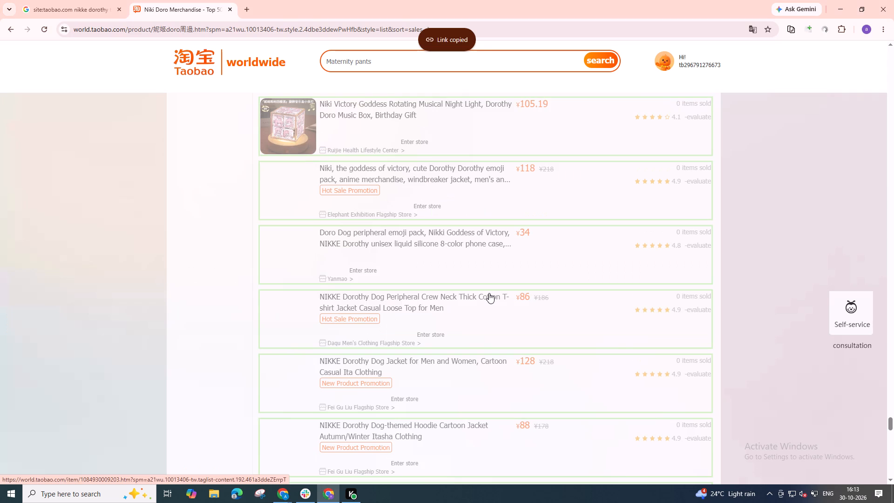
{"action": "scroll", "coordinate": [489, 293], "scroll_direction": "down", "scroll_amount": 12}
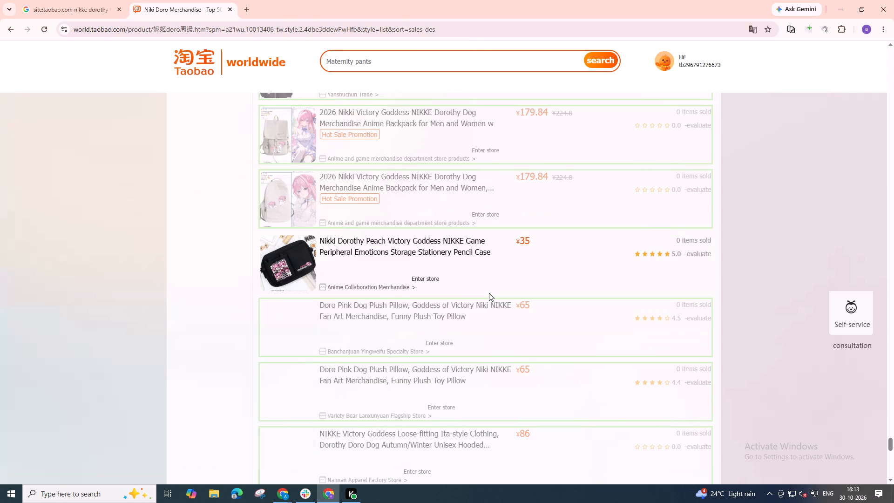
{"action": "scroll", "coordinate": [489, 293], "scroll_direction": "down", "scroll_amount": 7}
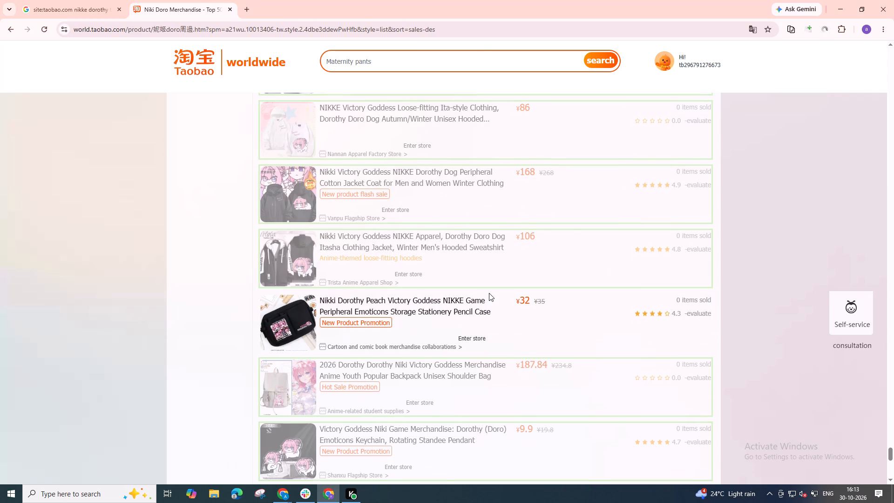
{"action": "scroll", "coordinate": [489, 293], "scroll_direction": "down", "scroll_amount": 12}
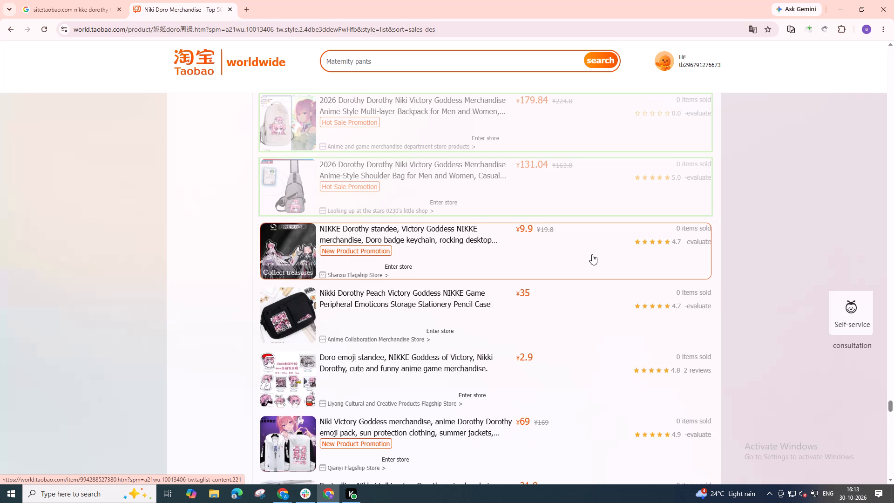
{"action": "right_click", "coordinate": [461, 239]}
{"action": "left_click", "coordinate": [507, 336]}
{"action": "key", "text": "alt+Tab"}
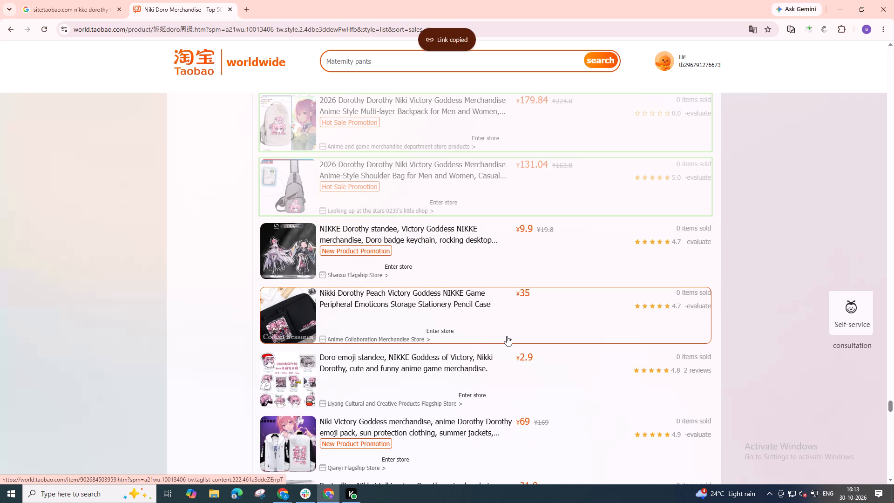
{"action": "left_click", "coordinate": [389, 377]}
{"action": "left_click", "coordinate": [383, 321]}
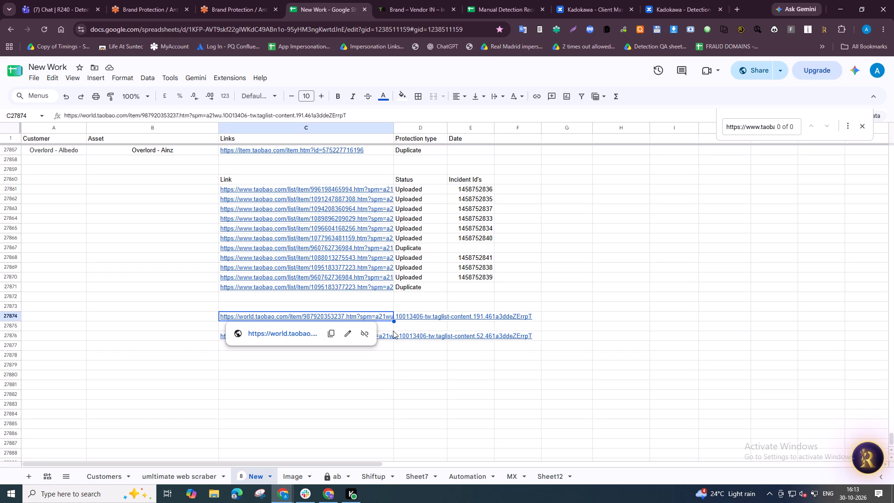
{"action": "left_click", "coordinate": [391, 330]}
{"action": "key", "text": "ctrl+v"}
Copy the link of the ¥2.9 Doro emoji standee listing from Liyang Cultural and Creative Products and paste it into cell C27879.
{"action": "left_click", "coordinate": [372, 362]}
{"action": "key", "text": "alt+Tab"}
{"action": "scroll", "coordinate": [787, 277], "scroll_direction": "down", "scroll_amount": 2}
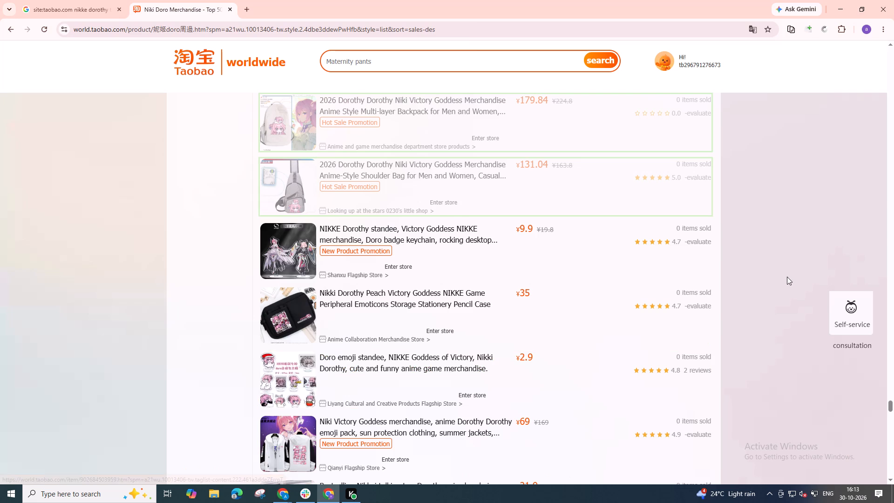
{"action": "scroll", "coordinate": [787, 277], "scroll_direction": "down", "scroll_amount": 2}
{"action": "right_click", "coordinate": [424, 182]}
{"action": "left_click", "coordinate": [448, 280]}
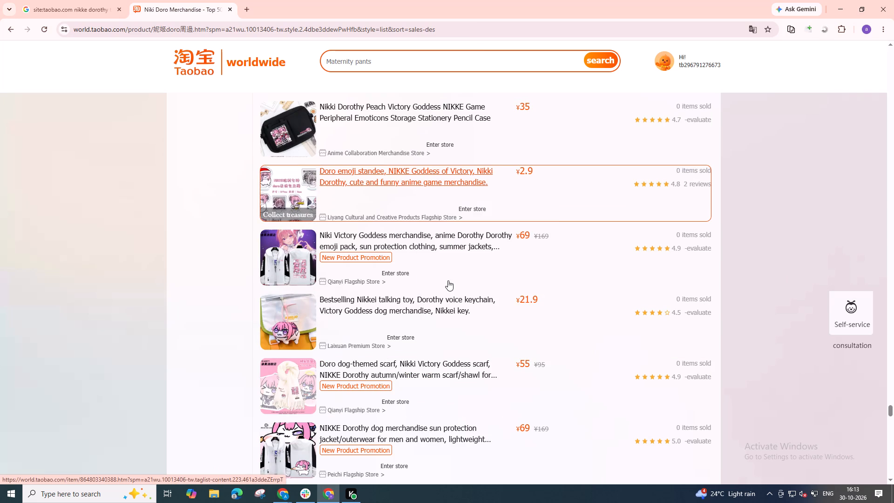
{"action": "key", "text": "alt+Tab"}
{"action": "key", "text": "ctrl+v"}
Examine the rest of the 妮姬doro周邊 listings for unhighlighted Dorothy (Doro) merchandise, through the newly loaded batches, and close the page.
{"action": "key", "text": "alt+Tab"}
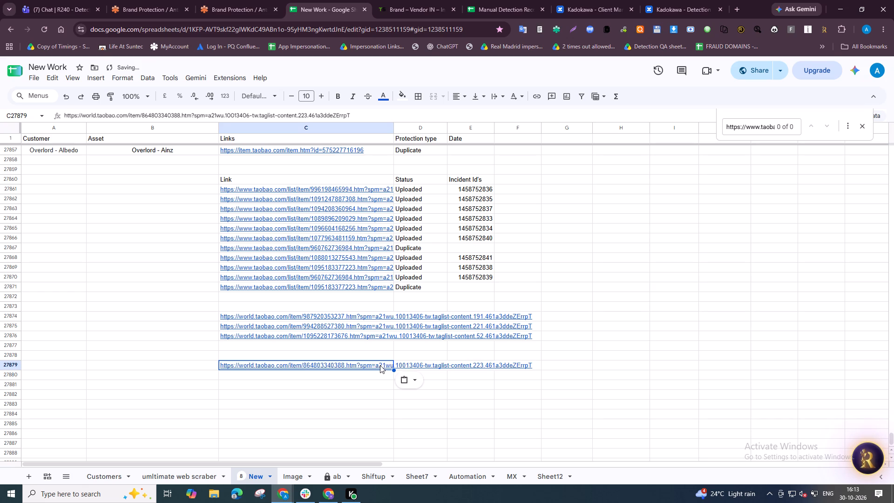
{"action": "scroll", "coordinate": [611, 280], "scroll_direction": "down", "scroll_amount": 6}
{"action": "scroll", "coordinate": [668, 251], "scroll_direction": "down", "scroll_amount": 3}
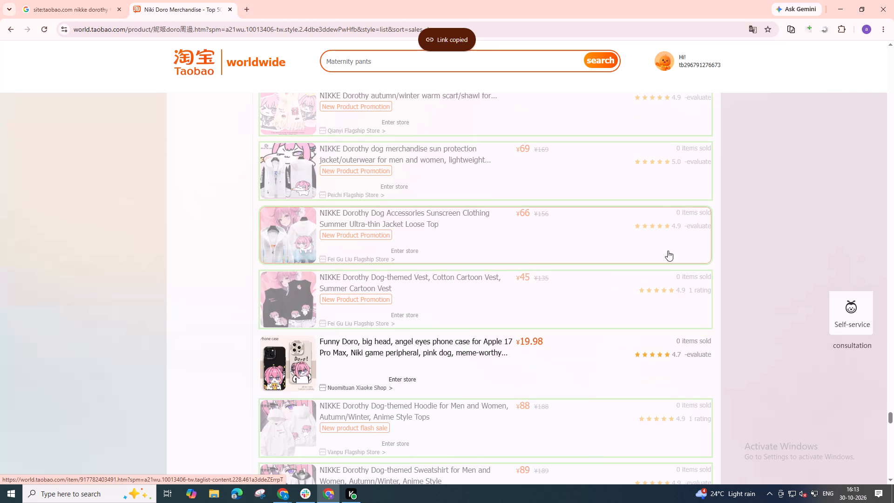
{"action": "scroll", "coordinate": [668, 251], "scroll_direction": "down", "scroll_amount": 14}
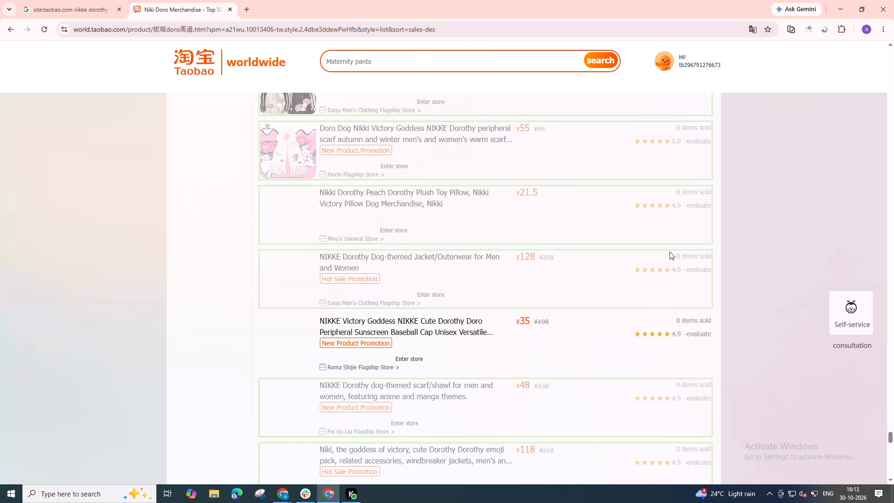
{"action": "scroll", "coordinate": [699, 245], "scroll_direction": "down", "scroll_amount": 7}
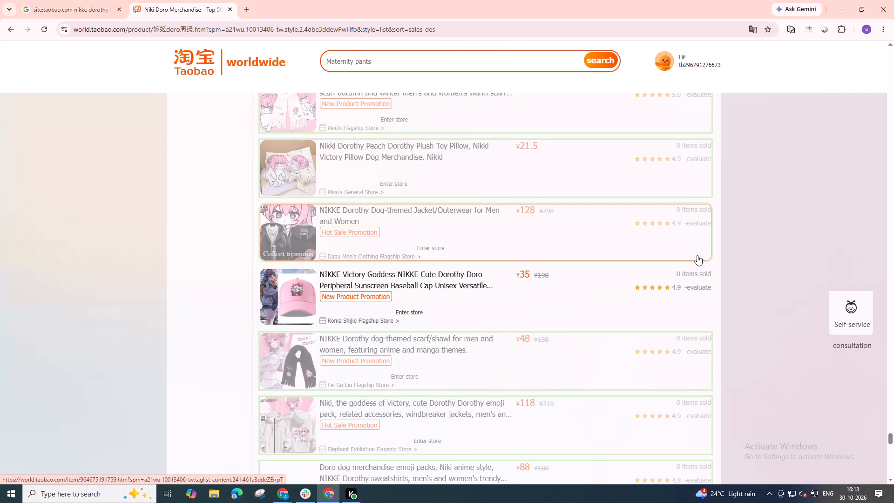
{"action": "scroll", "coordinate": [699, 255], "scroll_direction": "down", "scroll_amount": 6}
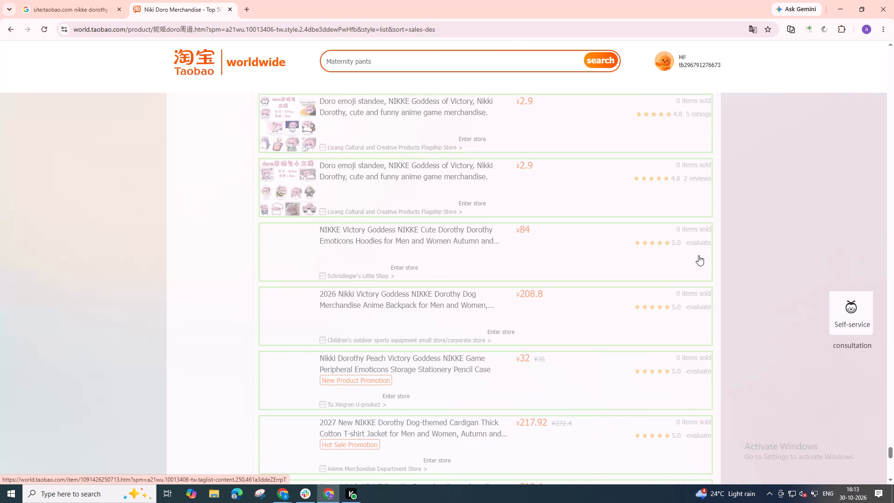
{"action": "scroll", "coordinate": [698, 255], "scroll_direction": "down", "scroll_amount": 7}
{"action": "scroll", "coordinate": [687, 300], "scroll_direction": "down", "scroll_amount": 6}
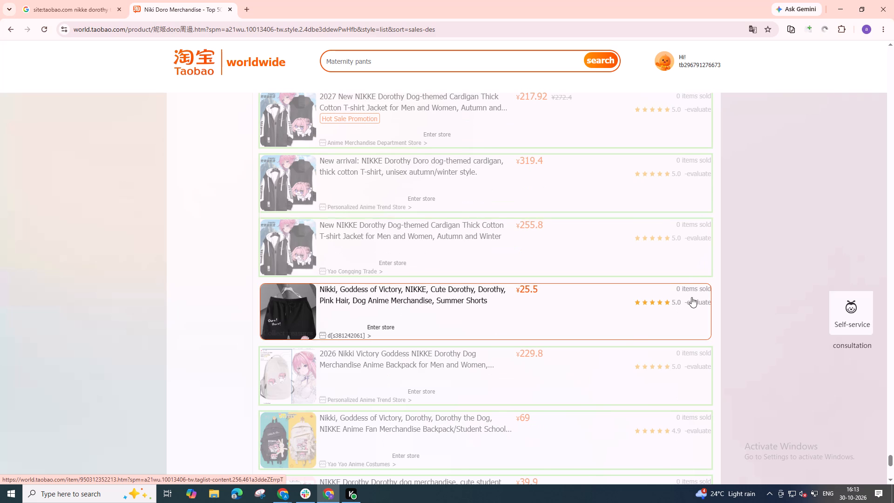
{"action": "scroll", "coordinate": [684, 301], "scroll_direction": "down", "scroll_amount": 5}
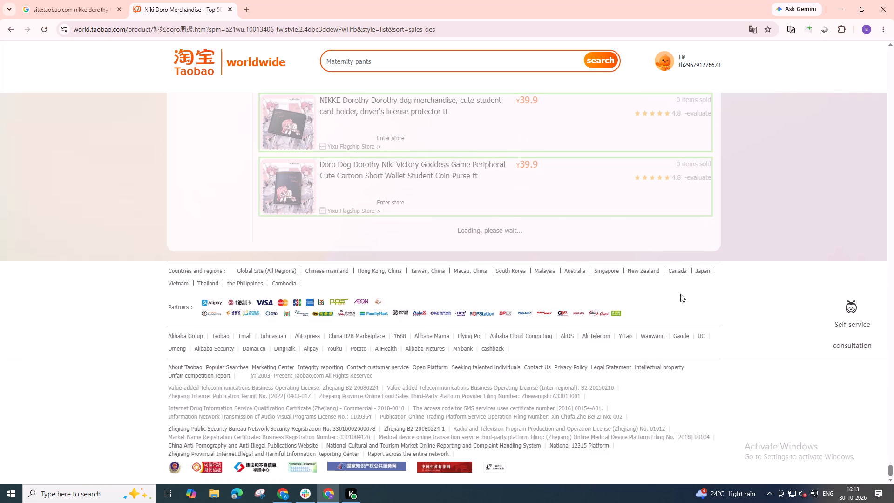
{"action": "scroll", "coordinate": [680, 292], "scroll_direction": "down", "scroll_amount": 2}
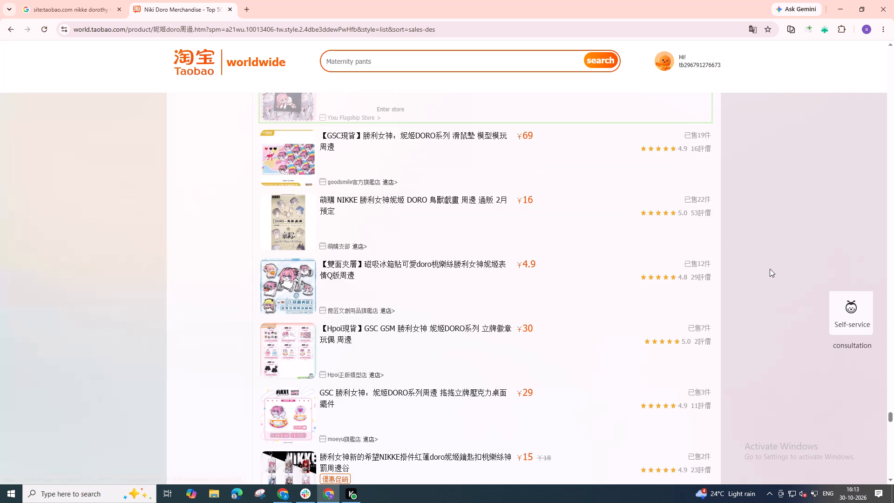
{"action": "right_click", "coordinate": [829, 215]}
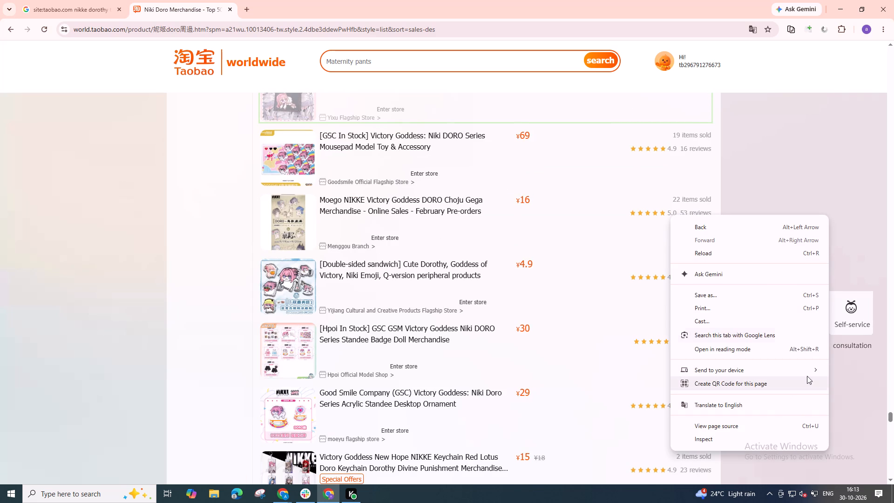
{"action": "left_click", "coordinate": [844, 184]}
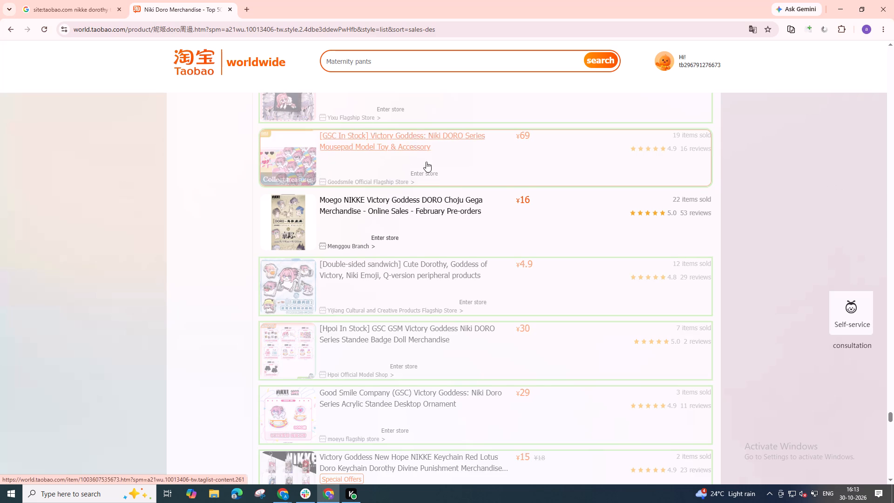
{"action": "scroll", "coordinate": [526, 239], "scroll_direction": "down", "scroll_amount": 7}
{"action": "scroll", "coordinate": [576, 246], "scroll_direction": "down", "scroll_amount": 8}
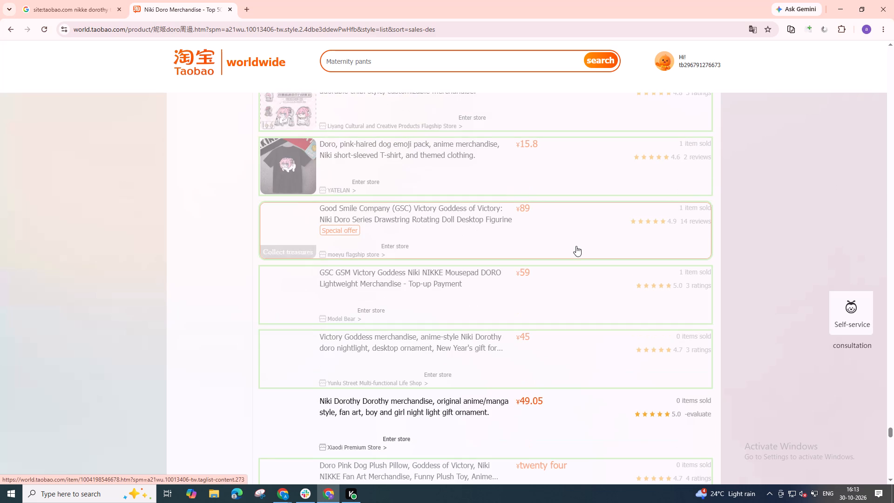
{"action": "scroll", "coordinate": [576, 246], "scroll_direction": "down", "scroll_amount": 13}
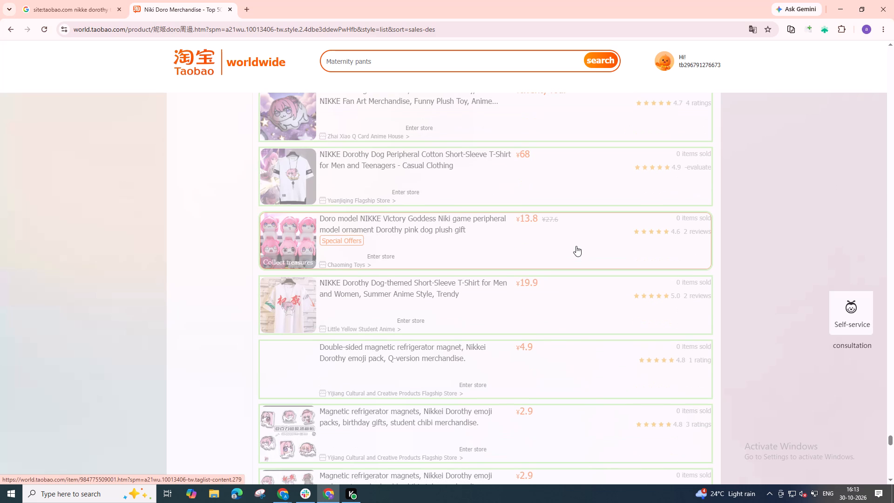
{"action": "scroll", "coordinate": [576, 246], "scroll_direction": "down", "scroll_amount": 10}
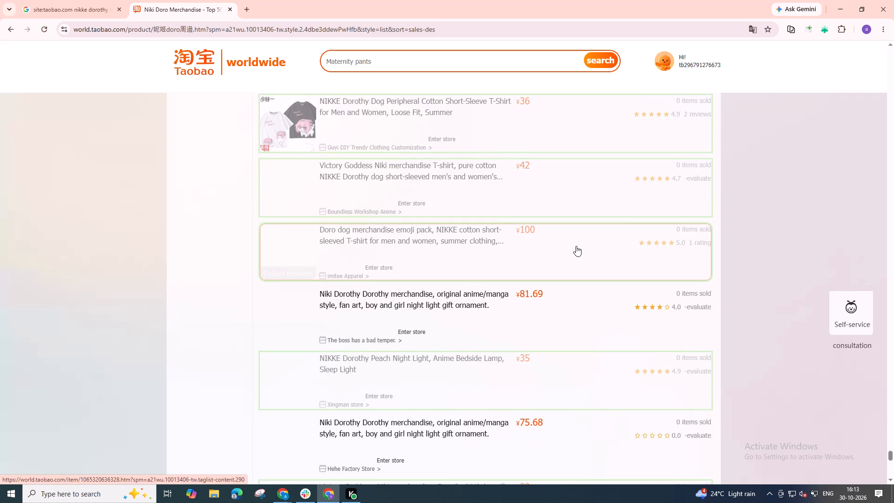
{"action": "scroll", "coordinate": [638, 218], "scroll_direction": "down", "scroll_amount": 7}
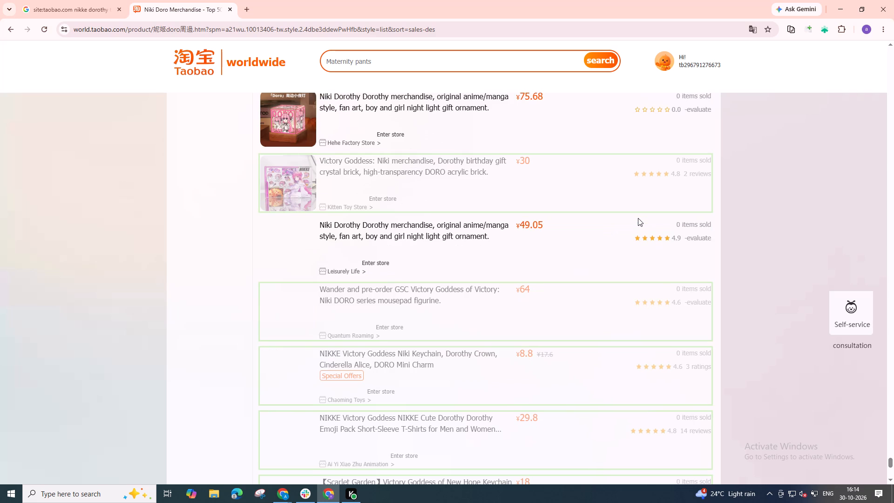
{"action": "scroll", "coordinate": [676, 213], "scroll_direction": "down", "scroll_amount": 7}
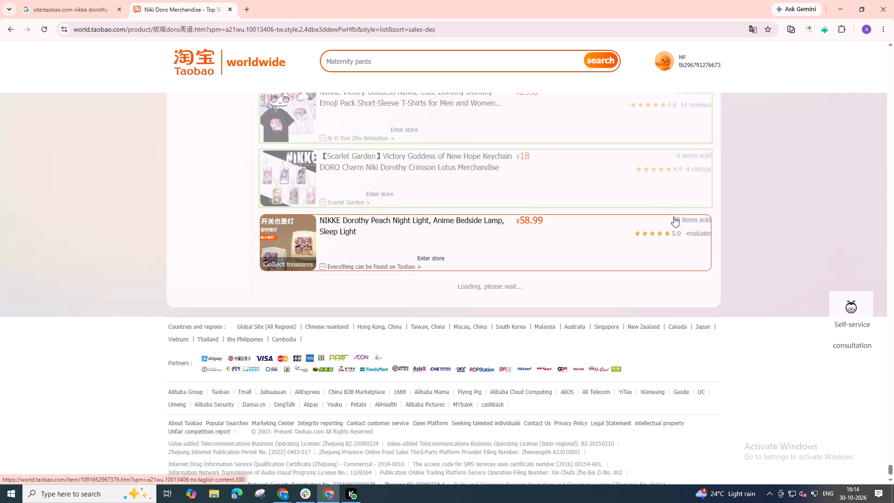
{"action": "scroll", "coordinate": [670, 217], "scroll_direction": "down", "scroll_amount": 5}
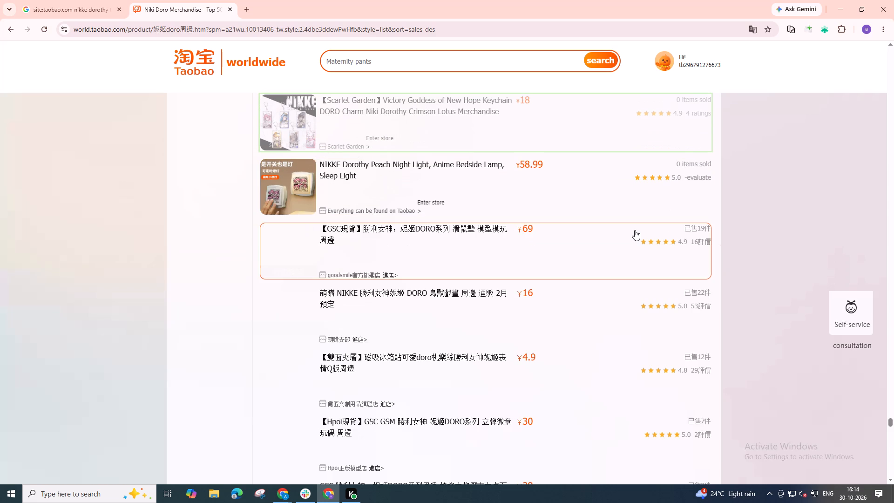
{"action": "scroll", "coordinate": [747, 217], "scroll_direction": "down", "scroll_amount": 3}
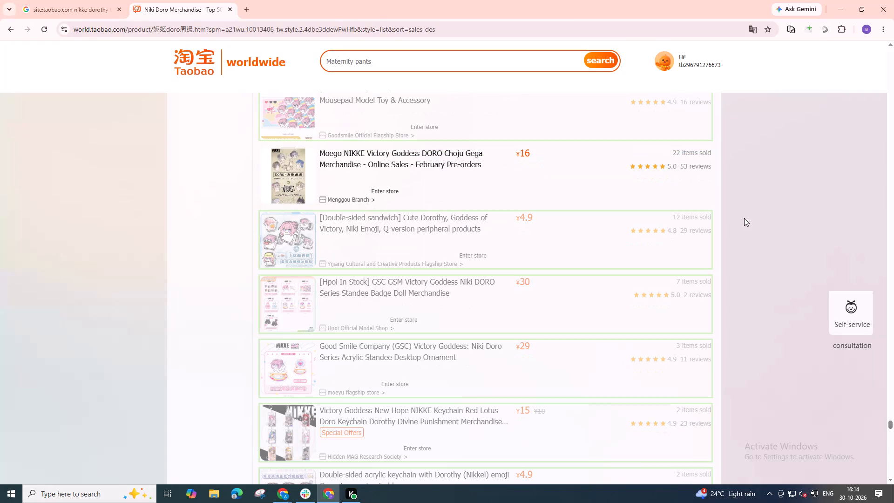
{"action": "scroll", "coordinate": [743, 220], "scroll_direction": "down", "scroll_amount": 6}
{"action": "scroll", "coordinate": [714, 279], "scroll_direction": "down", "scroll_amount": 13}
{"action": "key", "text": "ctrl+w"}
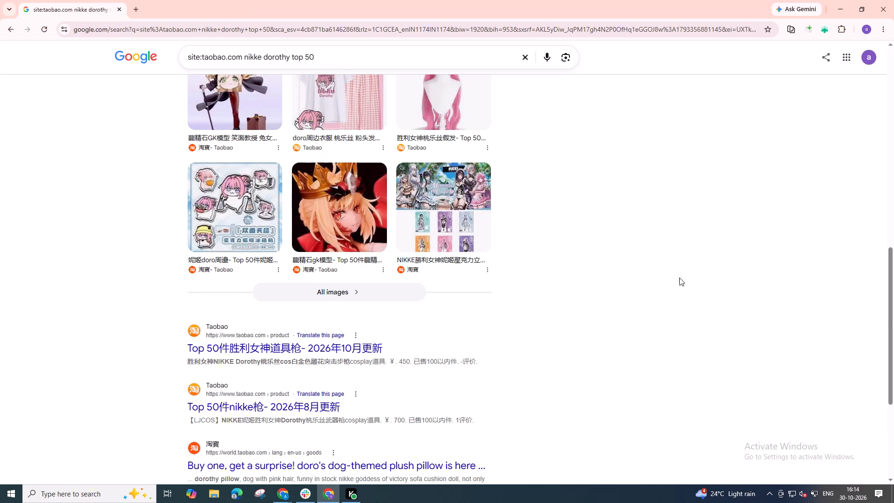
Open the nikke衣服 Top 50 product page from the Google results, show it in list view and translate it to English.
{"action": "scroll", "coordinate": [677, 277], "scroll_direction": "down", "scroll_amount": 10}
{"action": "middle_click", "coordinate": [371, 333]}
{"action": "left_click", "coordinate": [165, 0]}
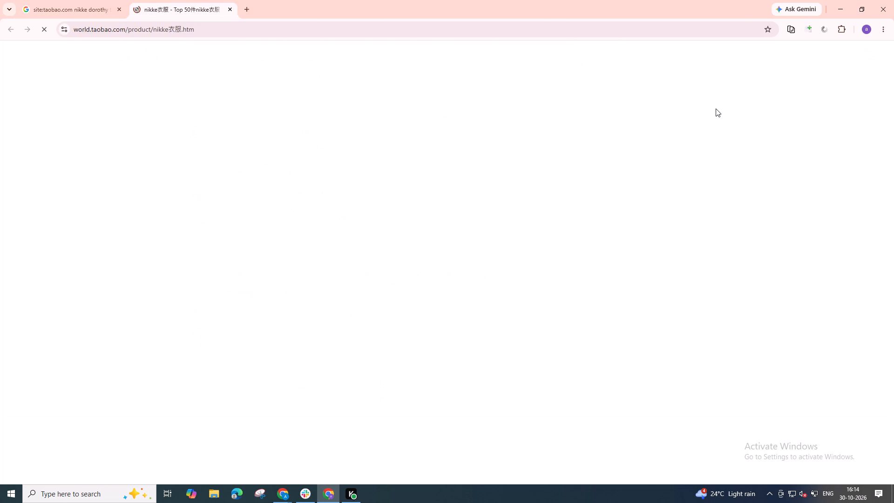
{"action": "left_click", "coordinate": [702, 147]}
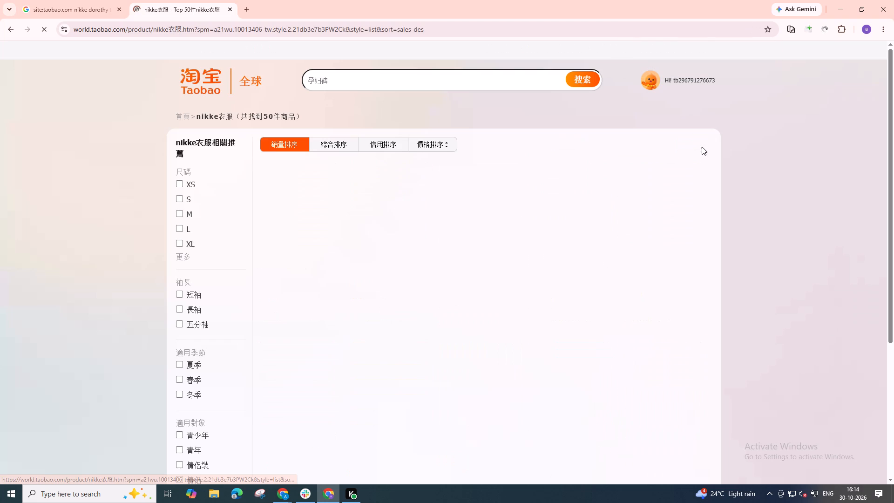
{"action": "scroll", "coordinate": [559, 262], "scroll_direction": "down", "scroll_amount": 1}
{"action": "scroll", "coordinate": [544, 270], "scroll_direction": "up", "scroll_amount": 1}
{"action": "scroll", "coordinate": [544, 270], "scroll_direction": "down", "scroll_amount": 2}
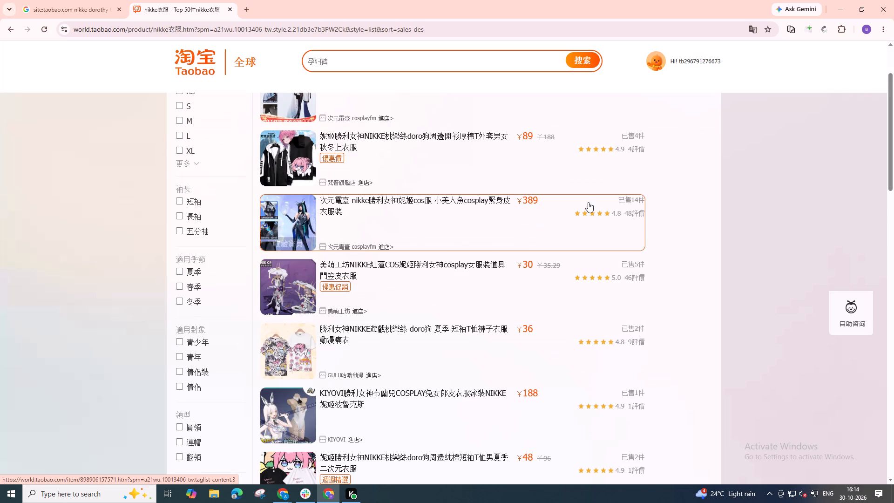
{"action": "scroll", "coordinate": [629, 230], "scroll_direction": "up", "scroll_amount": 1}
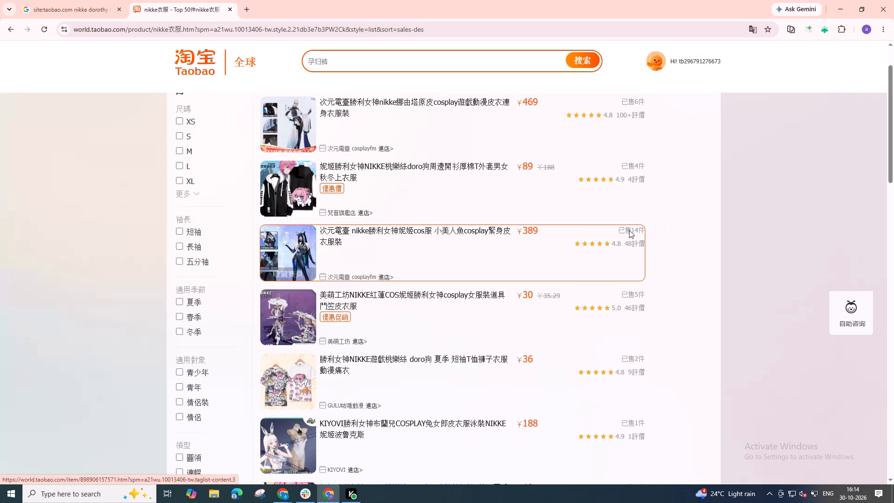
{"action": "right_click", "coordinate": [762, 168]}
{"action": "left_click", "coordinate": [708, 359]}
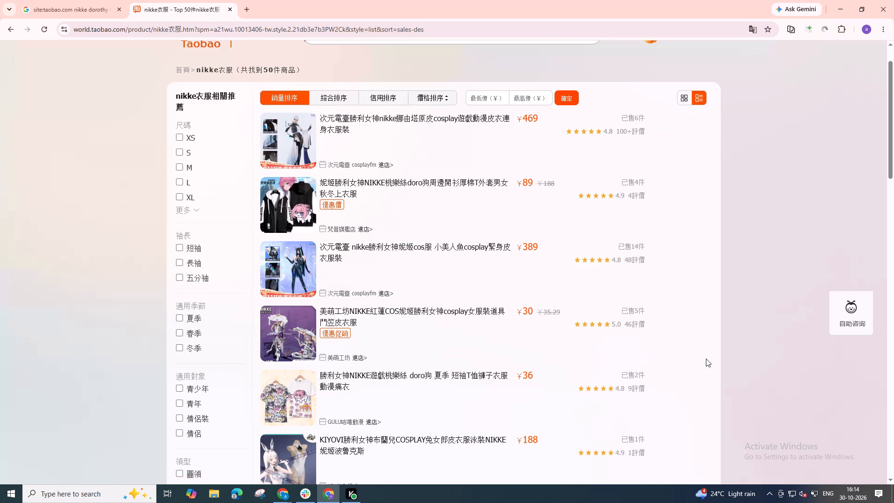
Copy the link of the ¥89 NIKKE Dorothy dog-themed cardigan listing from Vanpu Flagship Store and paste it into cell C27878 of New Work.
{"action": "right_click", "coordinate": [440, 185]}
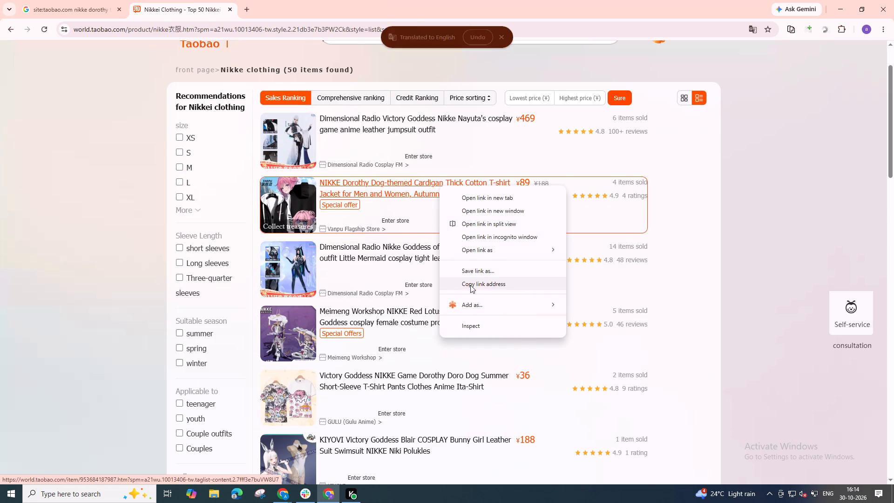
{"action": "left_click", "coordinate": [470, 285]}
{"action": "key", "text": "alt+Tab"}
{"action": "left_click", "coordinate": [377, 353]}
{"action": "key", "text": "ctrl+v"}
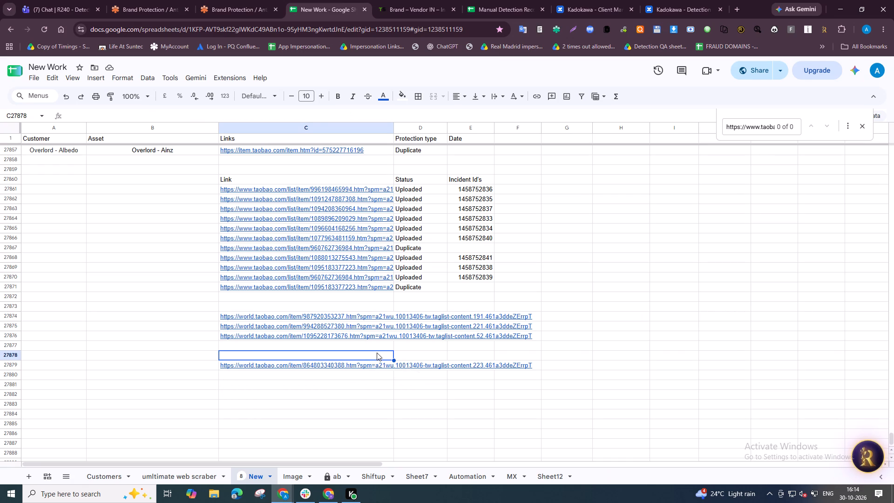
Copy the link of the ¥36 Dorothy Doro dog summer short-sleeve T-shirt listing from GULU (Gulu Anime) and paste it into cell C27877.
{"action": "key", "text": "alt+Tab"}
{"action": "scroll", "coordinate": [532, 253], "scroll_direction": "down", "scroll_amount": 4}
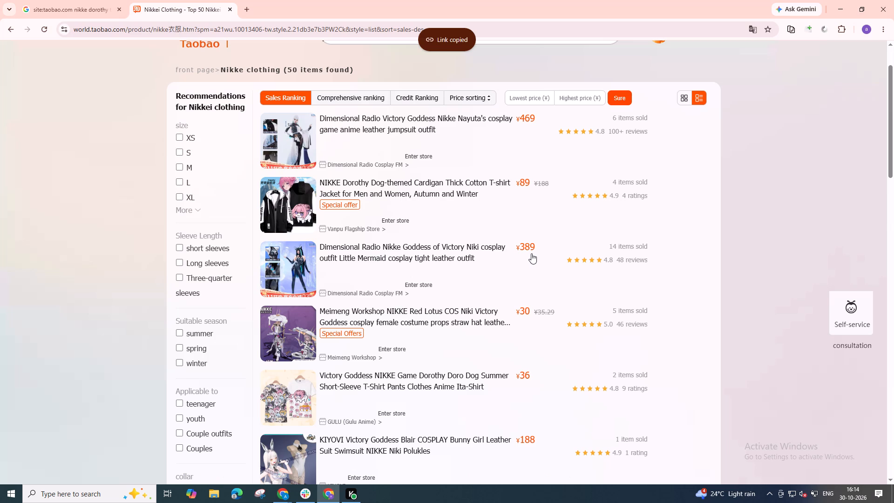
{"action": "right_click", "coordinate": [437, 199]}
{"action": "left_click", "coordinate": [467, 299]}
{"action": "key", "text": "alt+Tab"}
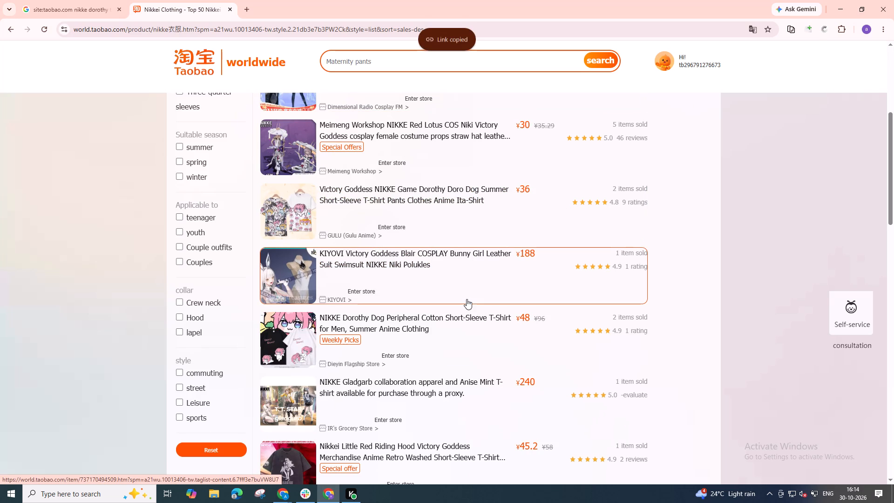
{"action": "left_click", "coordinate": [381, 349]}
{"action": "key", "text": "ctrl+v"}
Copy the link of the ¥48 NIKKE Dorothy dog cotton T-shirt listing from Dieyin Flagship Store and paste it into cell C27882.
{"action": "key", "text": "alt+Tab"}
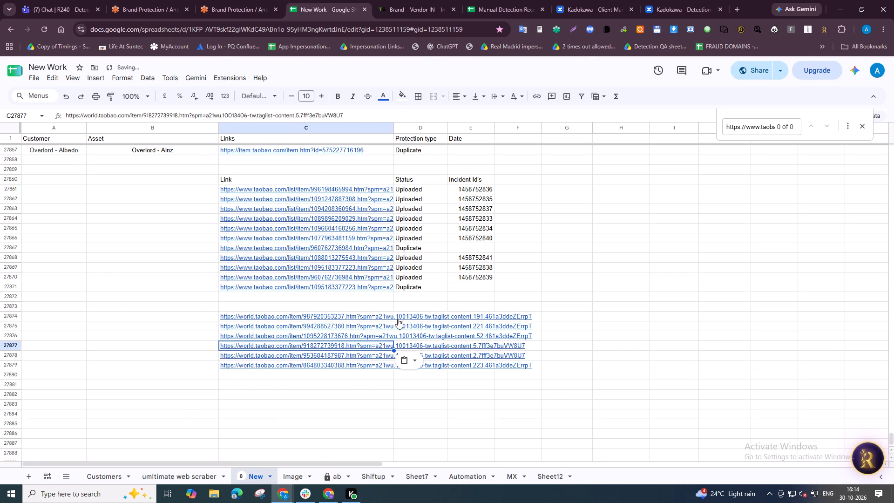
{"action": "scroll", "coordinate": [535, 229], "scroll_direction": "down", "scroll_amount": 4}
{"action": "right_click", "coordinate": [411, 139]}
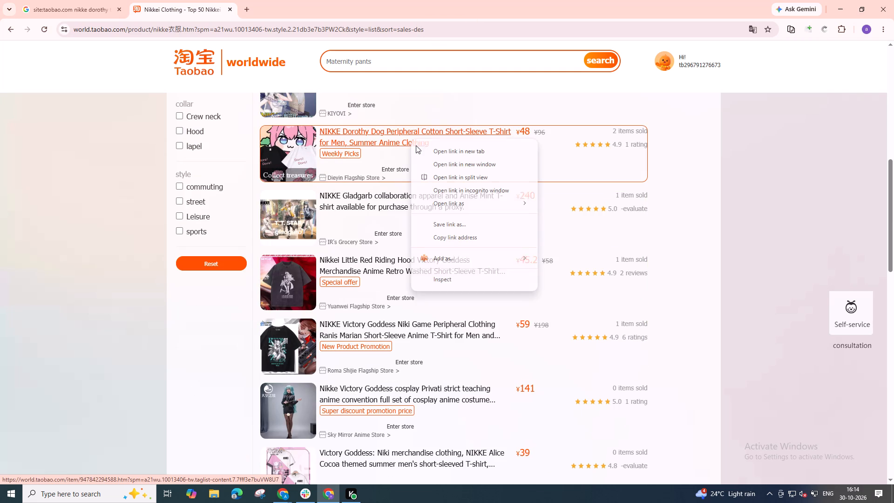
{"action": "left_click", "coordinate": [461, 240]}
{"action": "key", "text": "alt+Tab"}
{"action": "left_click", "coordinate": [375, 399]}
{"action": "key", "text": "ctrl+v"}
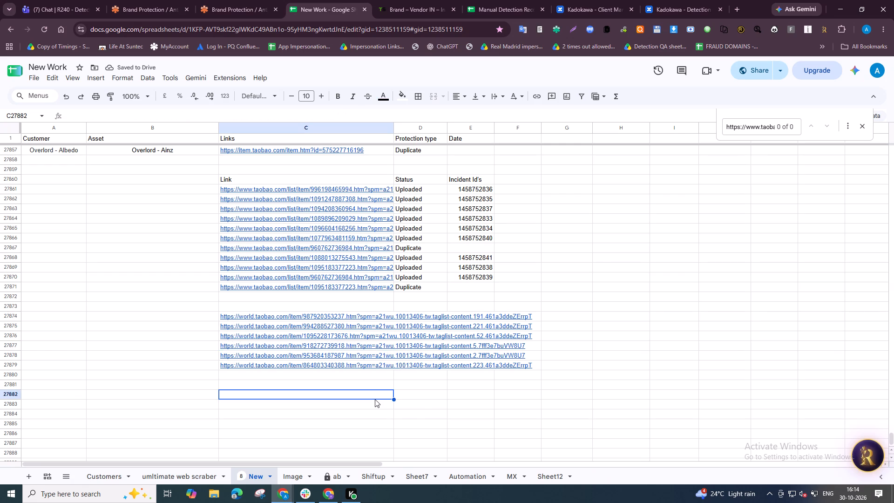
Copy the link of the ¥29.8 NIKKE Cute Dorothy emoji pack T-shirt from Ai Yi Xiao Zhu Animation and paste it into cell C27881 of New Work.
{"action": "key", "text": "alt+Tab"}
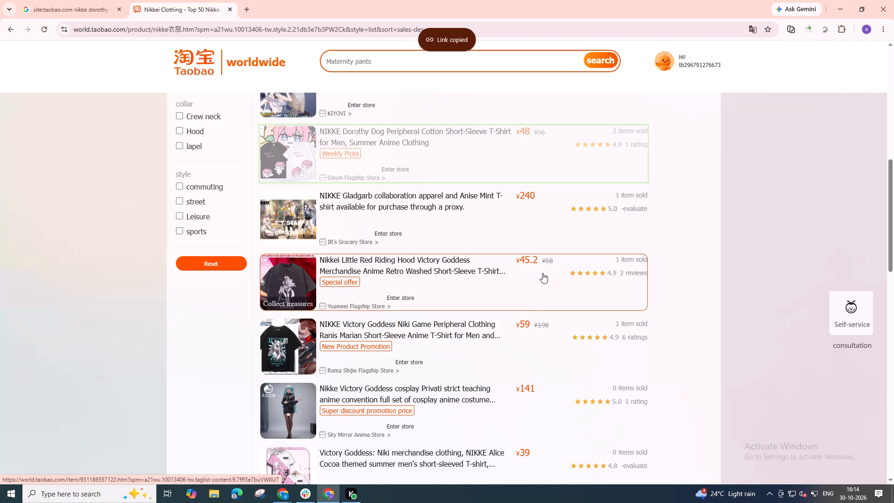
{"action": "scroll", "coordinate": [542, 273], "scroll_direction": "down", "scroll_amount": 3}
{"action": "scroll", "coordinate": [720, 176], "scroll_direction": "down", "scroll_amount": 6}
{"action": "scroll", "coordinate": [637, 251], "scroll_direction": "up", "scroll_amount": 3}
{"action": "scroll", "coordinate": [637, 251], "scroll_direction": "down", "scroll_amount": 12}
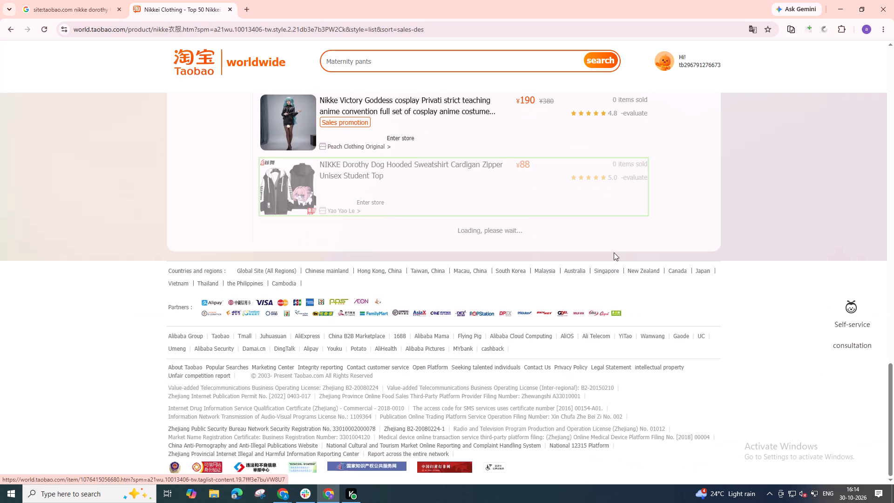
{"action": "scroll", "coordinate": [500, 325], "scroll_direction": "down", "scroll_amount": 2}
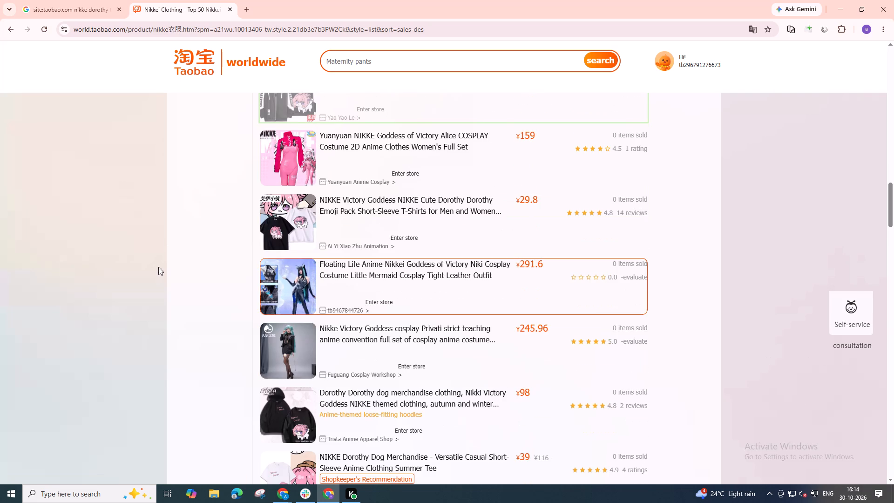
{"action": "right_click", "coordinate": [414, 211]}
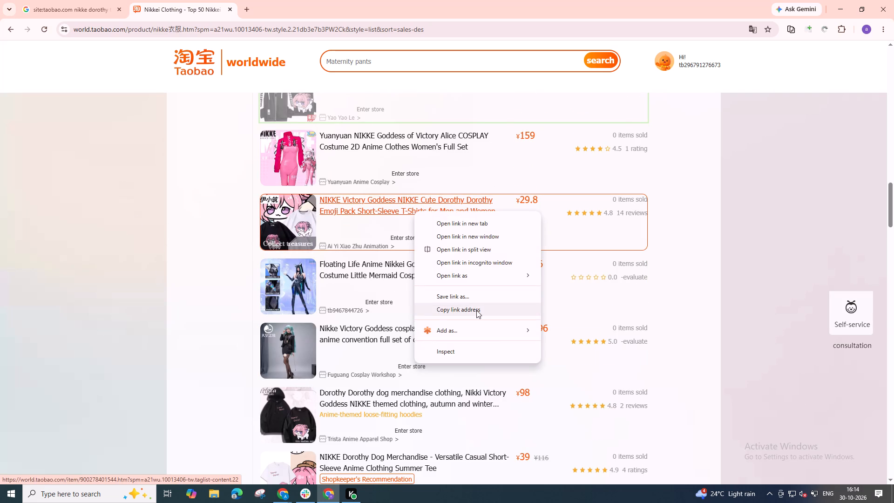
{"action": "left_click", "coordinate": [476, 310]}
{"action": "key", "text": "alt+Tab"}
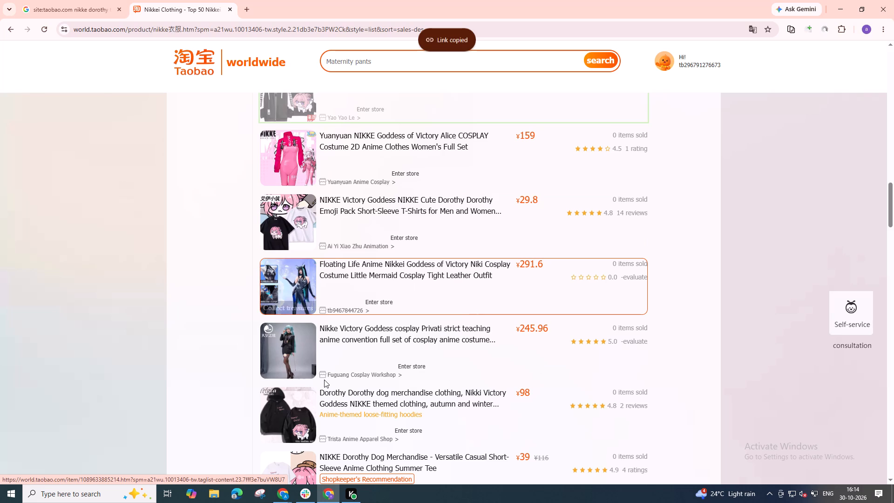
{"action": "left_click", "coordinate": [353, 381]}
{"action": "key", "text": "ctrl+v"}
Copy the link of the ¥34.92 Dorothy Doro dog T-shirt listing from Rebirth of the Demon Ancestor and paste it into cell C27880.
{"action": "key", "text": "alt+Tab"}
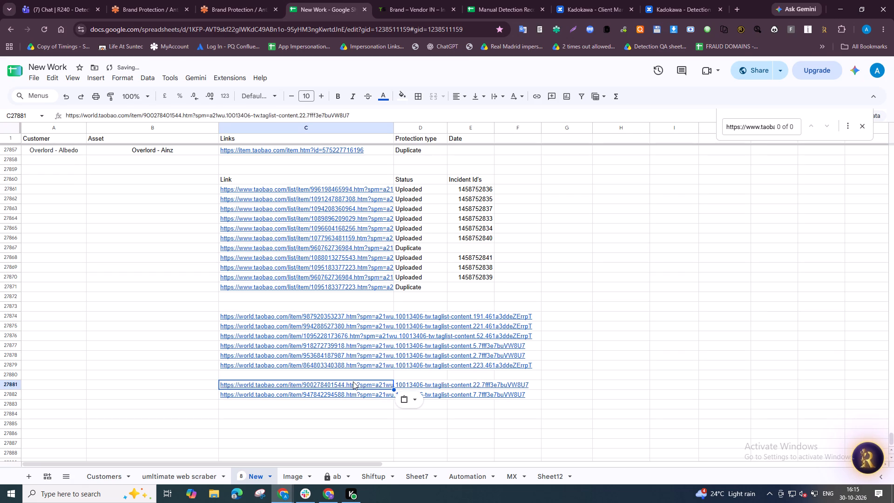
{"action": "scroll", "coordinate": [427, 334], "scroll_direction": "down", "scroll_amount": 3}
{"action": "scroll", "coordinate": [488, 222], "scroll_direction": "down", "scroll_amount": 4}
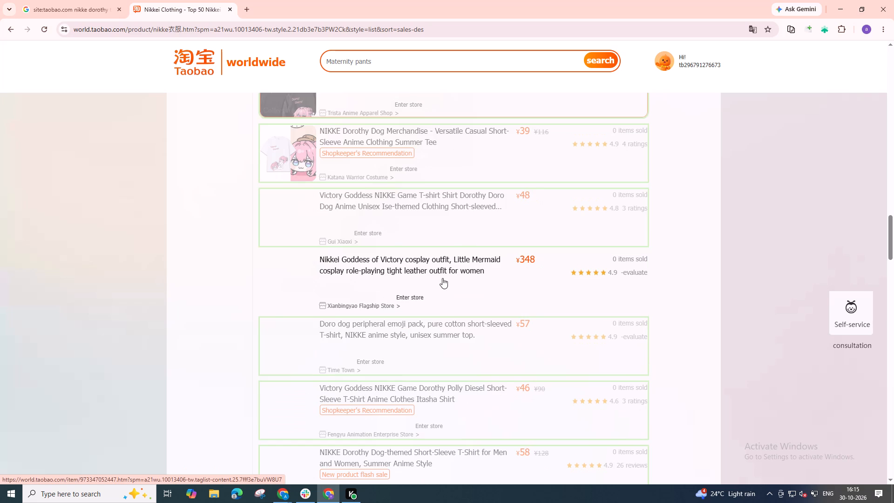
{"action": "scroll", "coordinate": [732, 222], "scroll_direction": "down", "scroll_amount": 4}
{"action": "scroll", "coordinate": [636, 236], "scroll_direction": "down", "scroll_amount": 3}
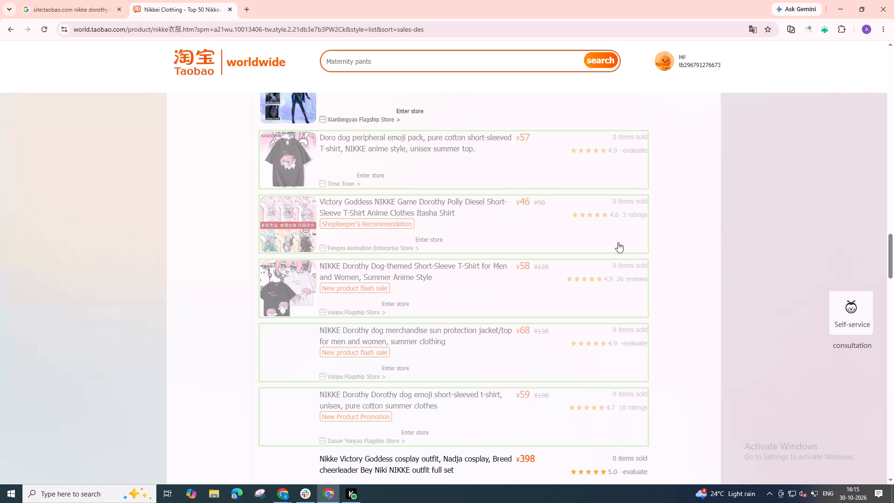
{"action": "scroll", "coordinate": [612, 248], "scroll_direction": "down", "scroll_amount": 3}
{"action": "scroll", "coordinate": [547, 241], "scroll_direction": "down", "scroll_amount": 4}
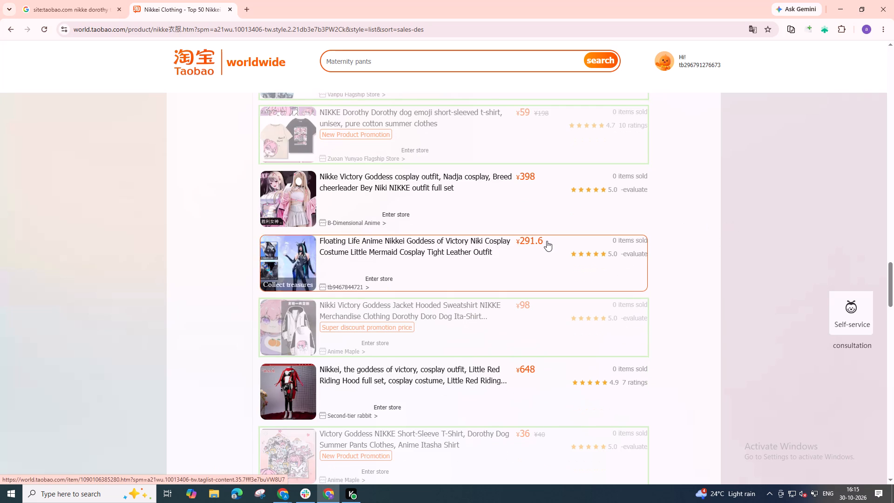
{"action": "scroll", "coordinate": [547, 241], "scroll_direction": "down", "scroll_amount": 11}
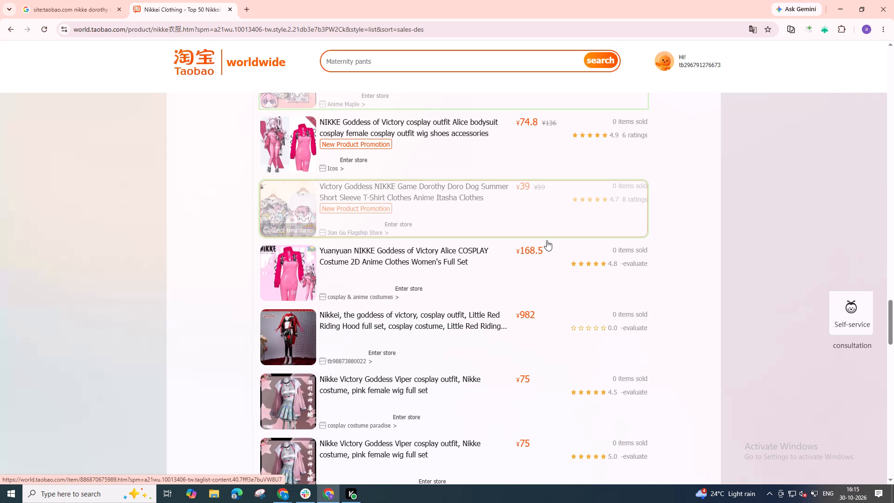
{"action": "scroll", "coordinate": [555, 237], "scroll_direction": "down", "scroll_amount": 9}
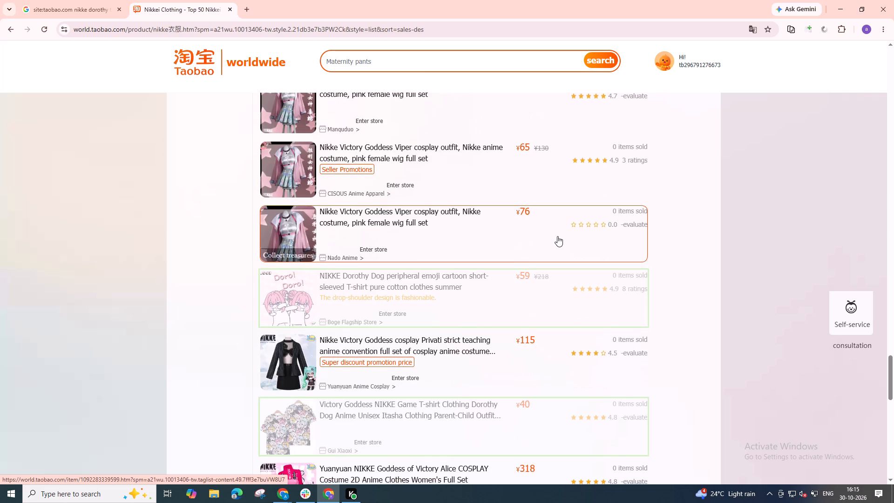
{"action": "scroll", "coordinate": [557, 237], "scroll_direction": "down", "scroll_amount": 6}
{"action": "scroll", "coordinate": [557, 238], "scroll_direction": "up", "scroll_amount": 2}
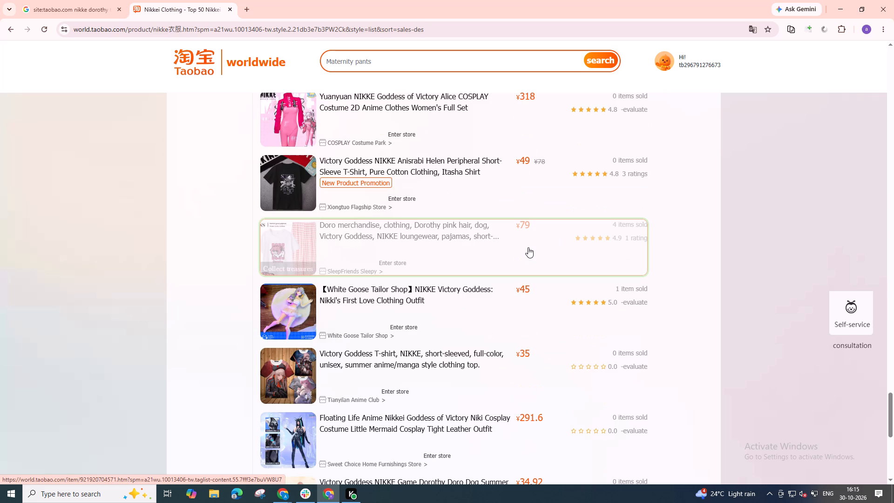
{"action": "scroll", "coordinate": [510, 220], "scroll_direction": "down", "scroll_amount": 5}
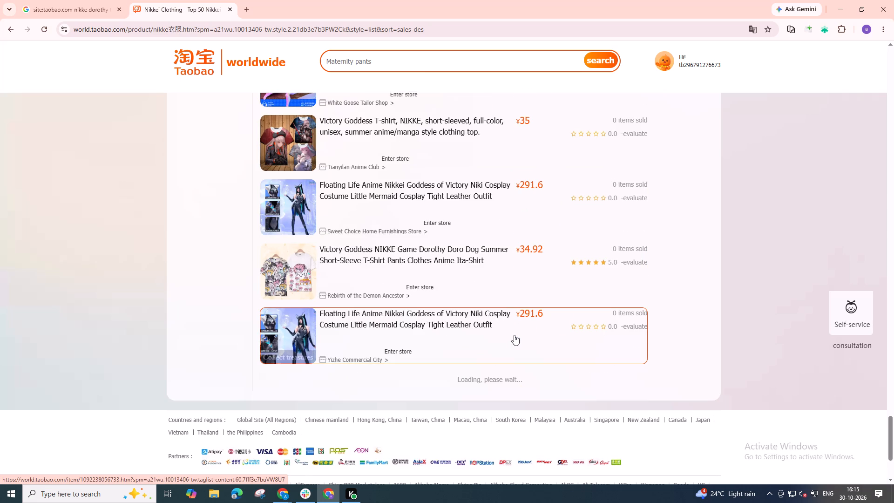
{"action": "right_click", "coordinate": [474, 263]}
{"action": "left_click", "coordinate": [525, 360]}
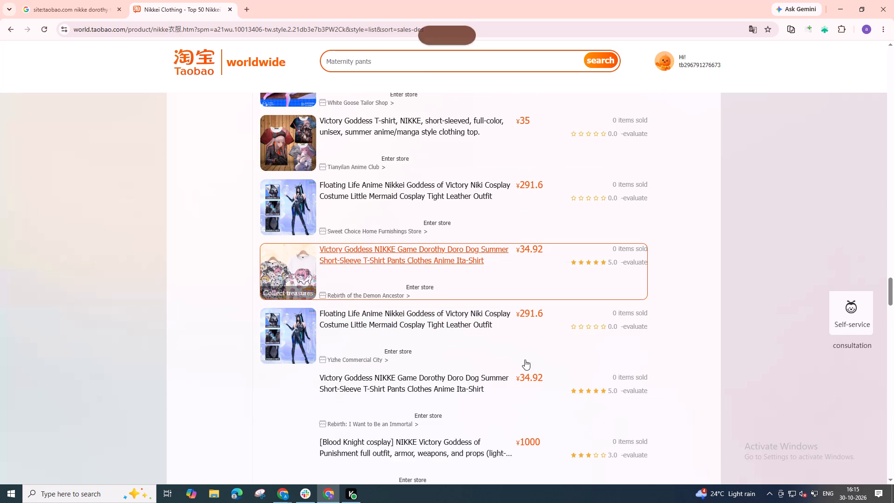
{"action": "key", "text": "alt+Tab"}
{"action": "left_click", "coordinate": [378, 374]}
{"action": "key", "text": "ctrl+v"}
{"action": "left_click", "coordinate": [533, 382]}
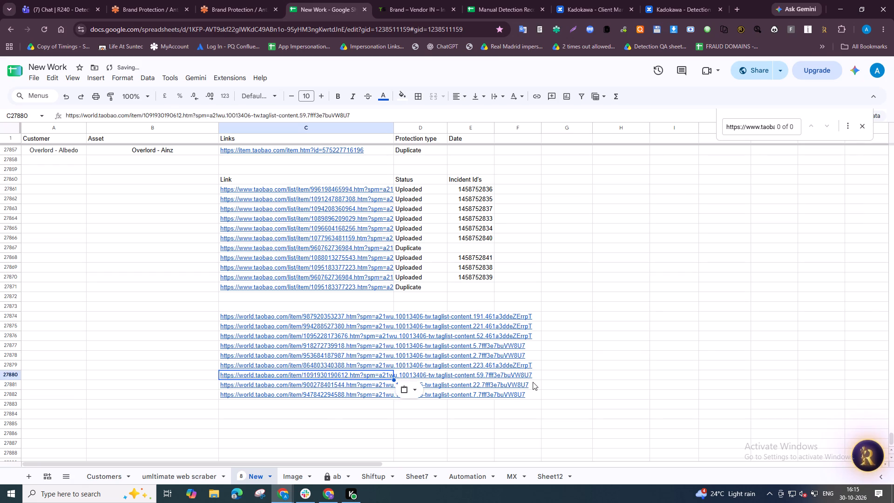
Copy the link of the ¥34.92 Dorothy Doro dog T-shirt listing from Rebirth: I Want to Be an Immortal and paste it into cell C27884.
{"action": "key", "text": "alt+Tab"}
{"action": "scroll", "coordinate": [543, 349], "scroll_direction": "down", "scroll_amount": 5}
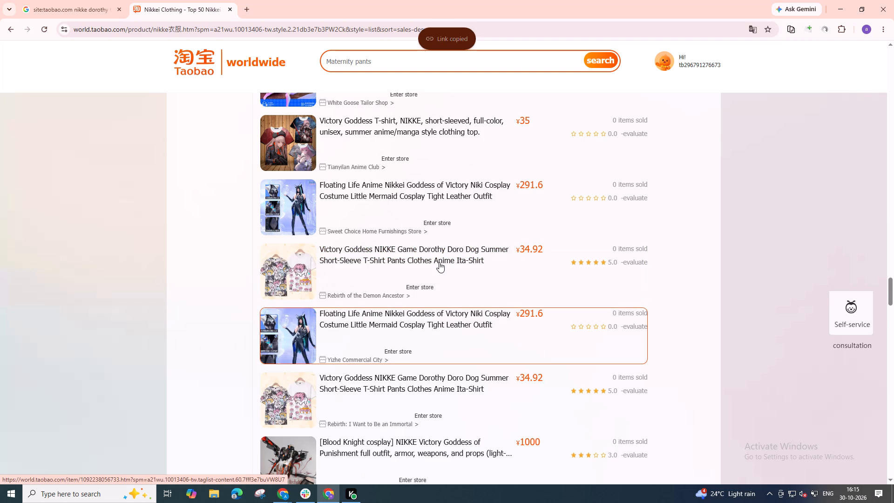
{"action": "right_click", "coordinate": [454, 151]}
{"action": "left_click", "coordinate": [483, 255]}
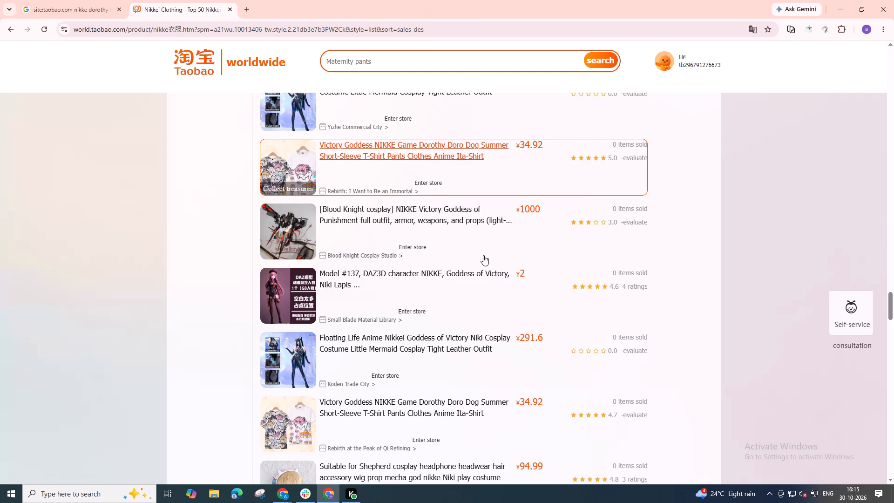
{"action": "key", "text": "alt+Tab"}
{"action": "left_click", "coordinate": [385, 416]}
{"action": "key", "text": "ctrl+v"}
Copy the link of the ¥34.92 Dorothy Doro dog T-shirt listing from Rebirth at the Peak of Qi Refining and paste it into cell C27883.
{"action": "key", "text": "alt+Tab"}
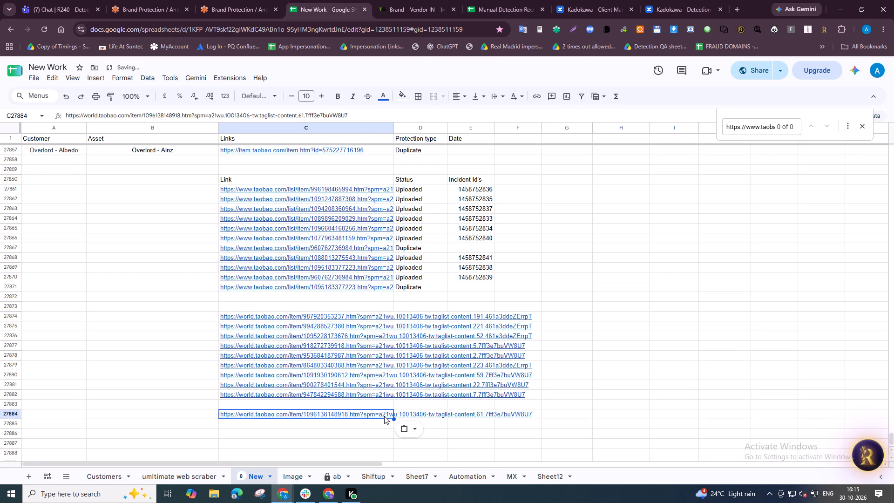
{"action": "scroll", "coordinate": [478, 284], "scroll_direction": "down", "scroll_amount": 5}
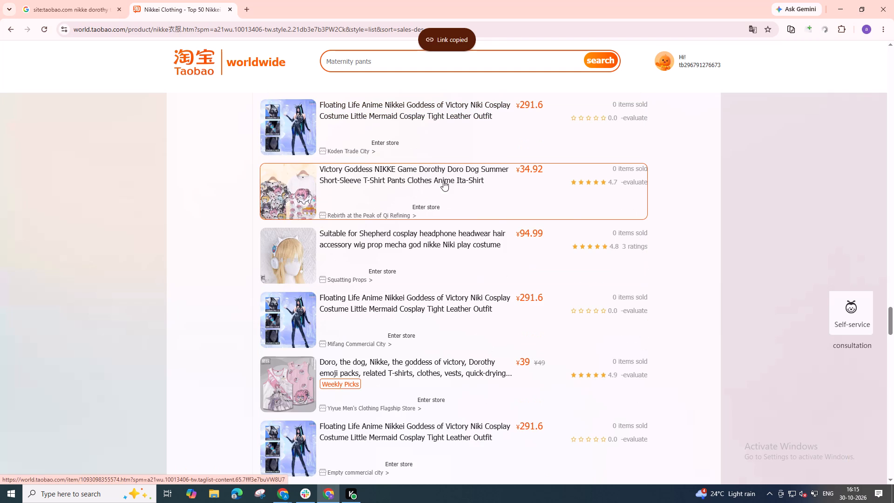
{"action": "right_click", "coordinate": [448, 174]}
{"action": "left_click", "coordinate": [486, 267]}
{"action": "key", "text": "alt+Tab"}
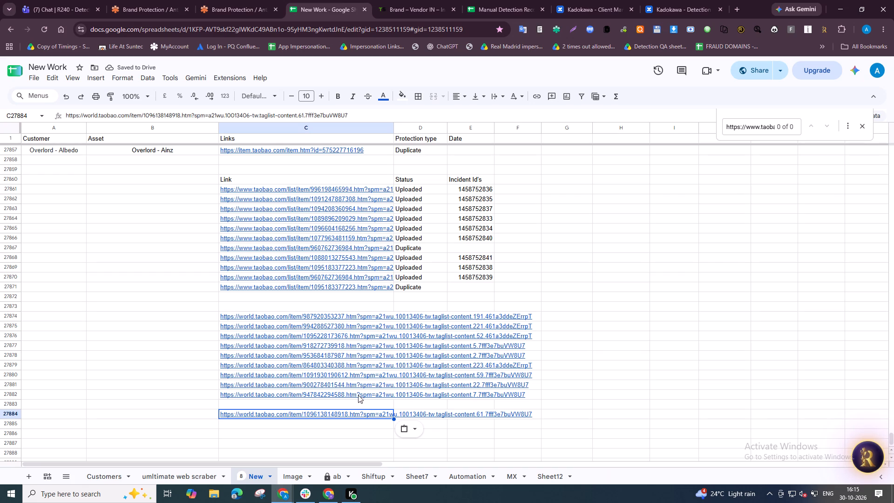
{"action": "left_click", "coordinate": [357, 404]}
{"action": "key", "text": "ctrl+v"}
{"action": "left_click", "coordinate": [363, 432]}
Examine the rest of the Nikke clothing product list for Dorothy or Doro listings that are not yet highlighted.
{"action": "key", "text": "alt+Tab"}
{"action": "scroll", "coordinate": [412, 281], "scroll_direction": "down", "scroll_amount": 5}
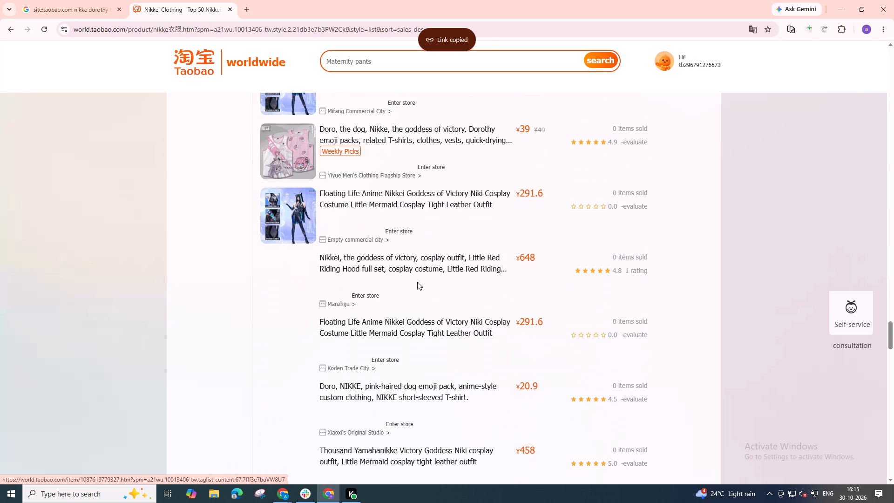
{"action": "right_click", "coordinate": [474, 138]}
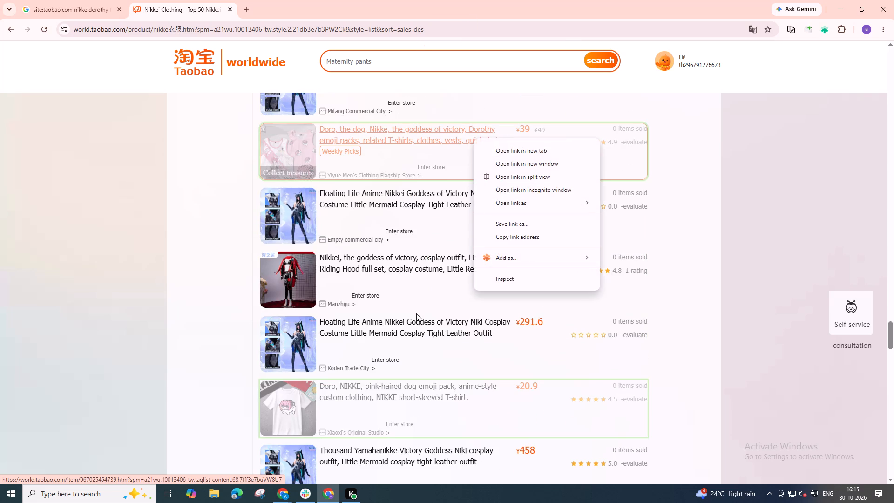
{"action": "scroll", "coordinate": [416, 314], "scroll_direction": "down", "scroll_amount": 9}
{"action": "scroll", "coordinate": [447, 310], "scroll_direction": "up", "scroll_amount": 1}
{"action": "scroll", "coordinate": [427, 220], "scroll_direction": "down", "scroll_amount": 3}
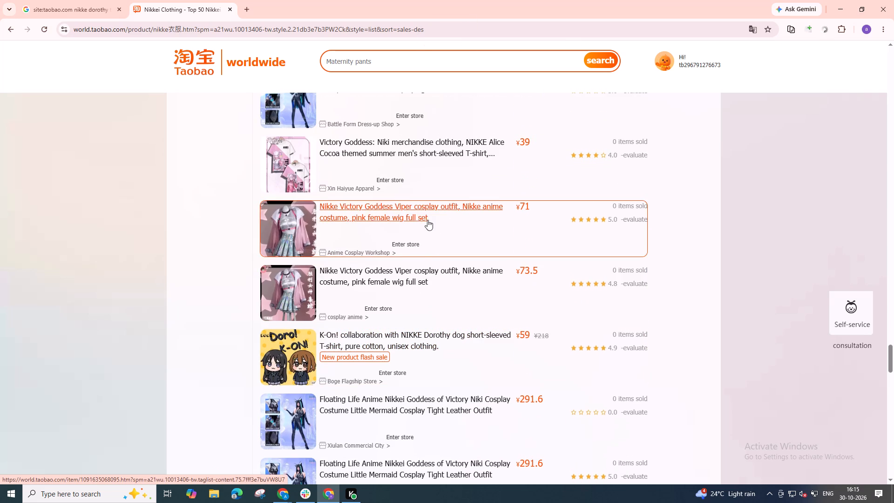
{"action": "scroll", "coordinate": [427, 220], "scroll_direction": "down", "scroll_amount": 7}
{"action": "scroll", "coordinate": [442, 262], "scroll_direction": "down", "scroll_amount": 3}
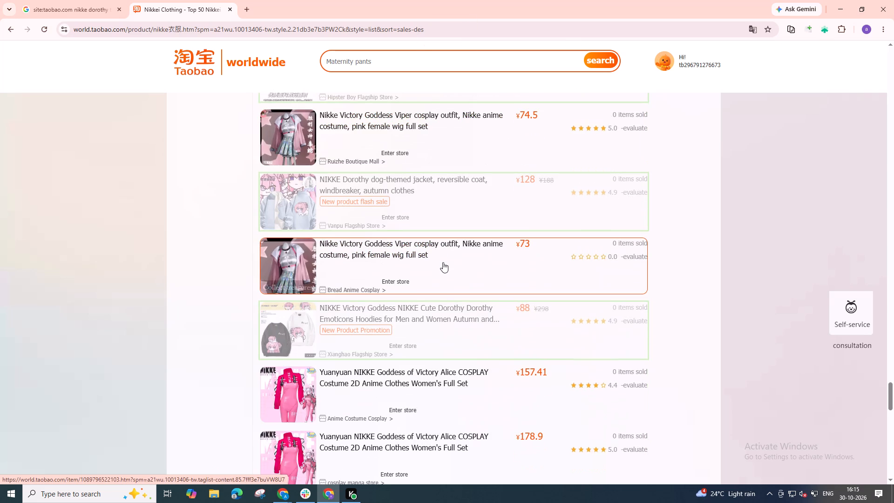
{"action": "scroll", "coordinate": [443, 262], "scroll_direction": "down", "scroll_amount": 11}
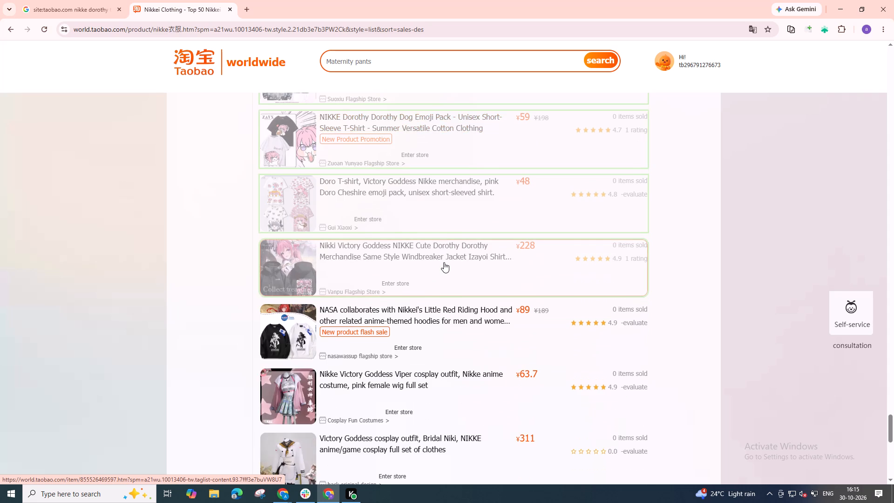
{"action": "scroll", "coordinate": [444, 262], "scroll_direction": "down", "scroll_amount": 12}
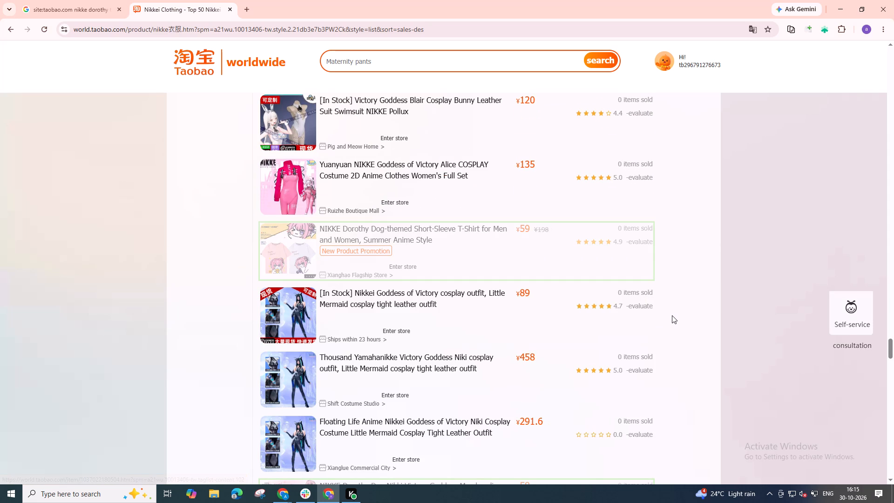
{"action": "scroll", "coordinate": [672, 321], "scroll_direction": "down", "scroll_amount": 5}
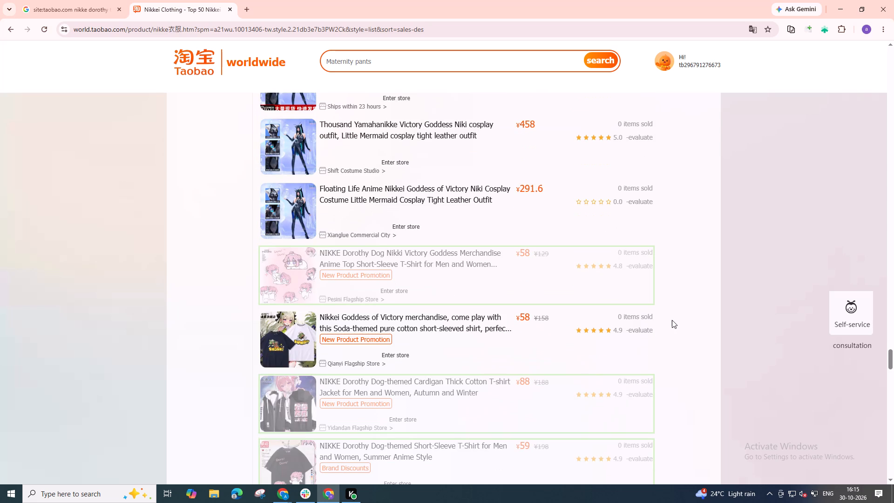
{"action": "scroll", "coordinate": [670, 320], "scroll_direction": "down", "scroll_amount": 13}
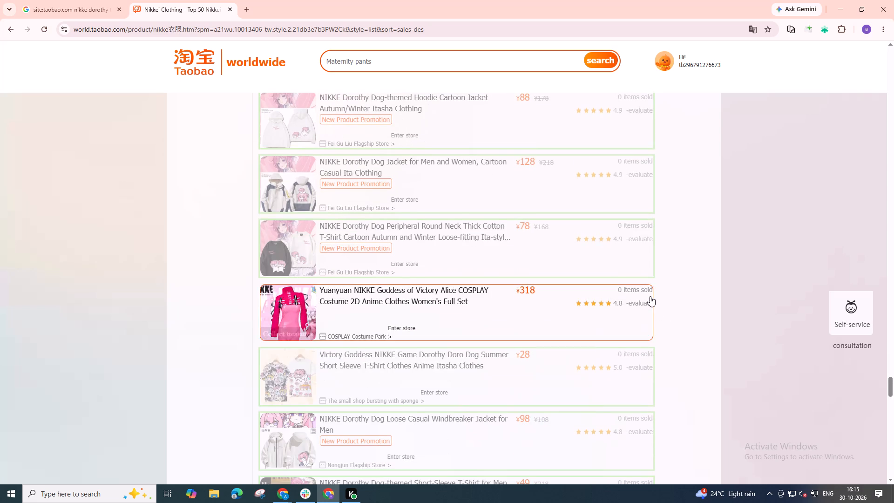
{"action": "scroll", "coordinate": [650, 296], "scroll_direction": "down", "scroll_amount": 15}
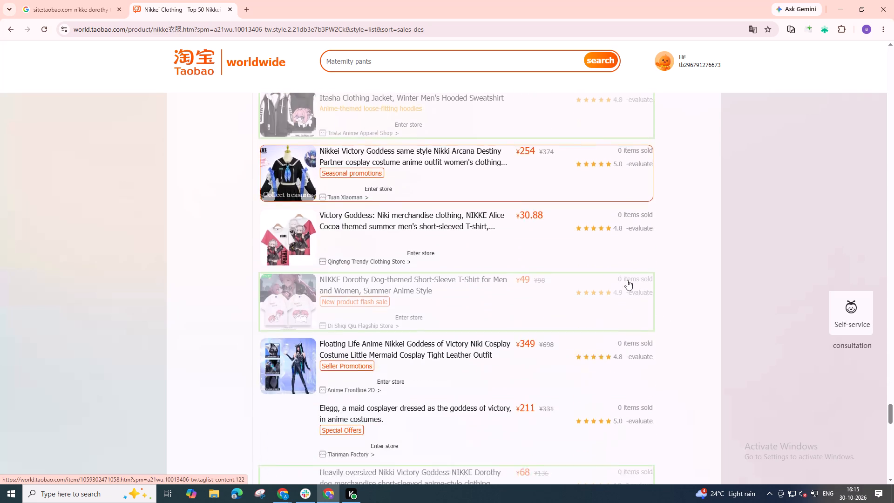
{"action": "scroll", "coordinate": [629, 283], "scroll_direction": "down", "scroll_amount": 7}
{"action": "scroll", "coordinate": [629, 286], "scroll_direction": "up", "scroll_amount": 1}
{"action": "scroll", "coordinate": [622, 289], "scroll_direction": "down", "scroll_amount": 6}
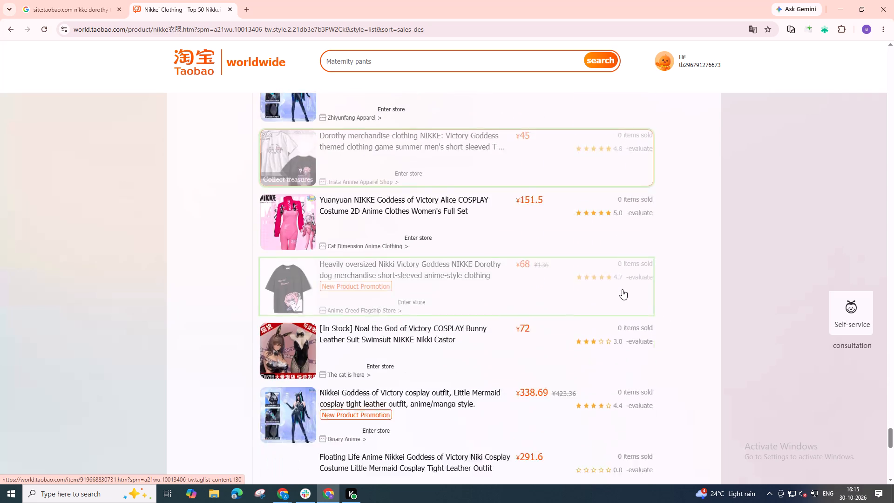
{"action": "scroll", "coordinate": [622, 289], "scroll_direction": "down", "scroll_amount": 10}
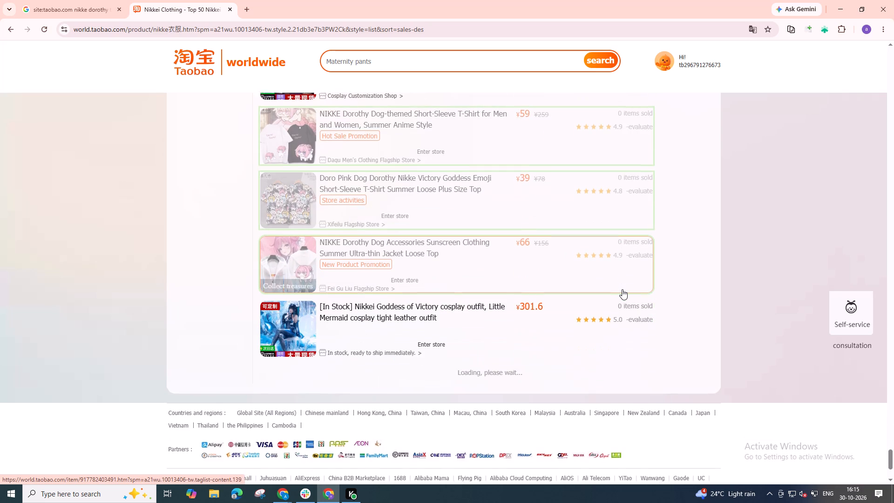
{"action": "scroll", "coordinate": [622, 289], "scroll_direction": "down", "scroll_amount": 4}
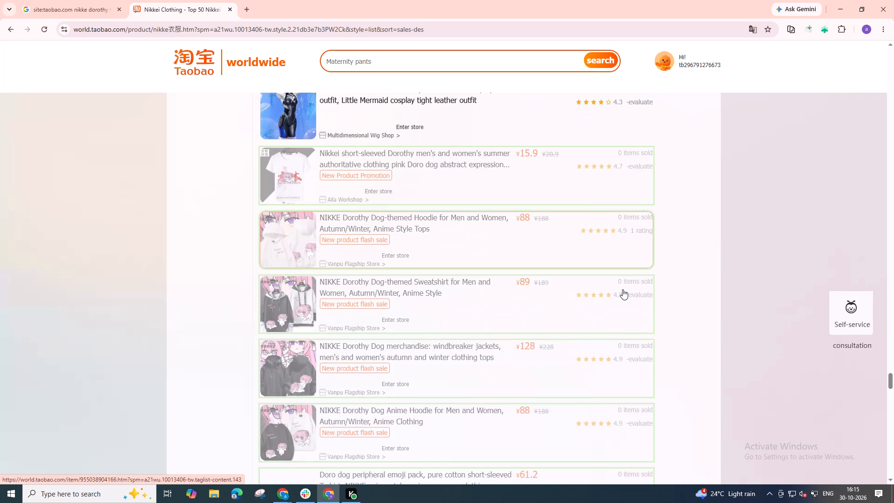
{"action": "scroll", "coordinate": [623, 289], "scroll_direction": "down", "scroll_amount": 11}
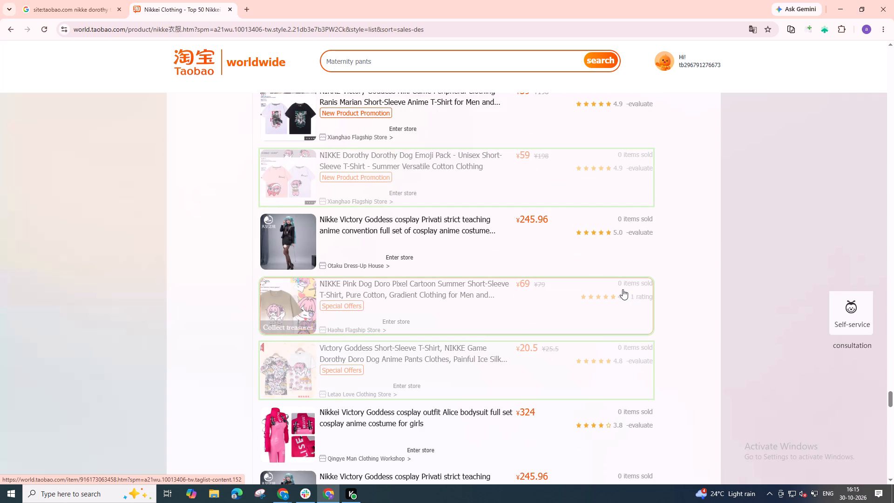
{"action": "scroll", "coordinate": [623, 289], "scroll_direction": "down", "scroll_amount": 6}
Close the Nikke clothing product page and the Google results, returning to the New Work sheet.
{"action": "key", "text": "ctrl+w"}
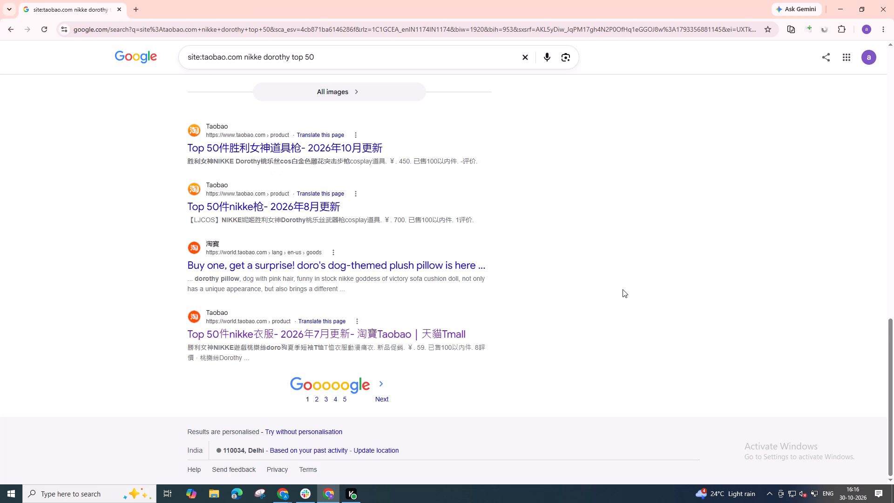
{"action": "key", "text": "ctrl+w"}
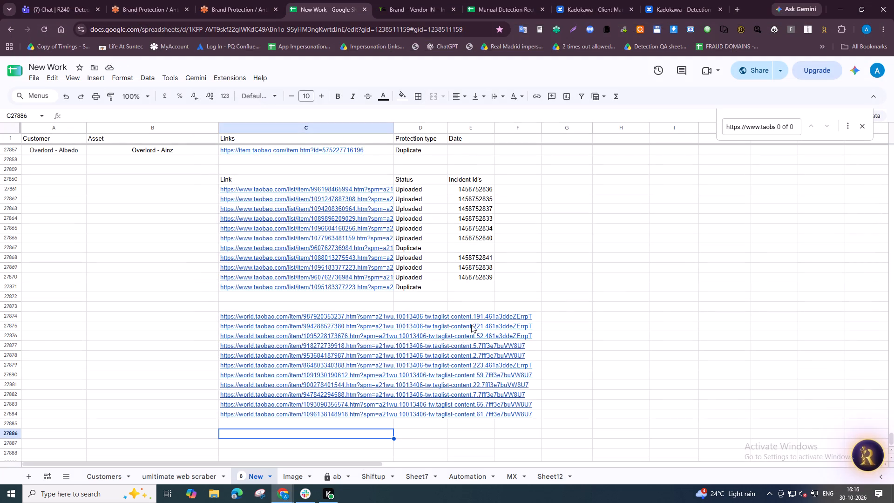
Submit the 11 world.taobao.com links from C27874:C27884 as new Shiftup Corp incidents under NIKKE Dorothy, Copyright artwork.
{"action": "key", "text": "ctrl+Up"}
{"action": "key", "text": "ctrl+shift+Up"}
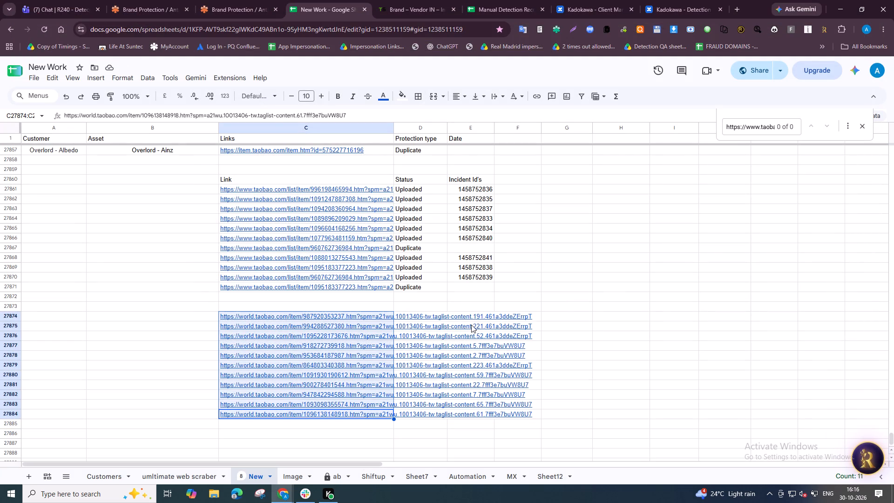
{"action": "key", "text": "ctrl+c"}
{"action": "key", "text": "ctrl+c"}
{"action": "left_click", "coordinate": [135, 0]}
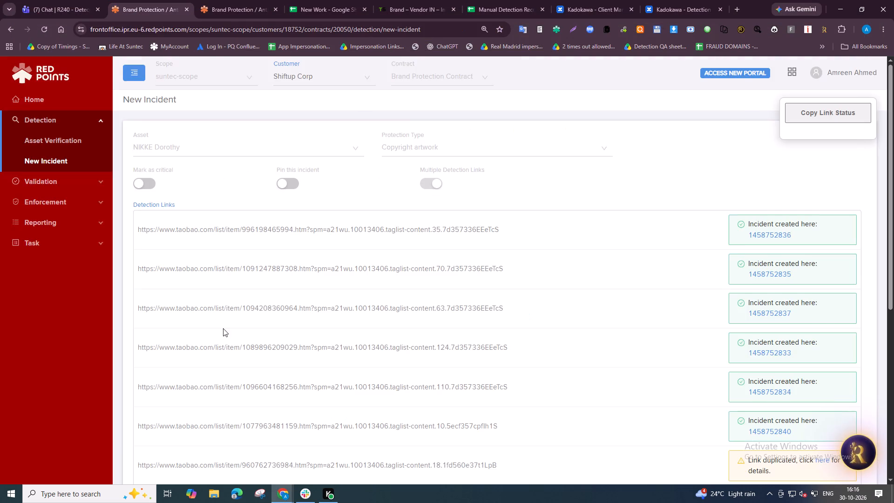
{"action": "scroll", "coordinate": [222, 359], "scroll_direction": "down", "scroll_amount": 7}
{"action": "scroll", "coordinate": [224, 403], "scroll_direction": "down", "scroll_amount": 1}
{"action": "left_click", "coordinate": [223, 403]}
{"action": "left_click", "coordinate": [194, 276]}
{"action": "key", "text": "ctrl+v"}
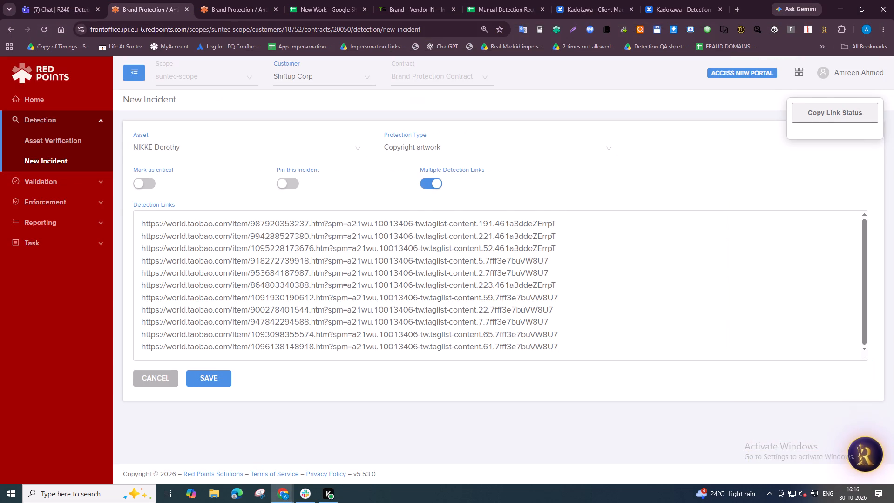
{"action": "left_click", "coordinate": [217, 375]}
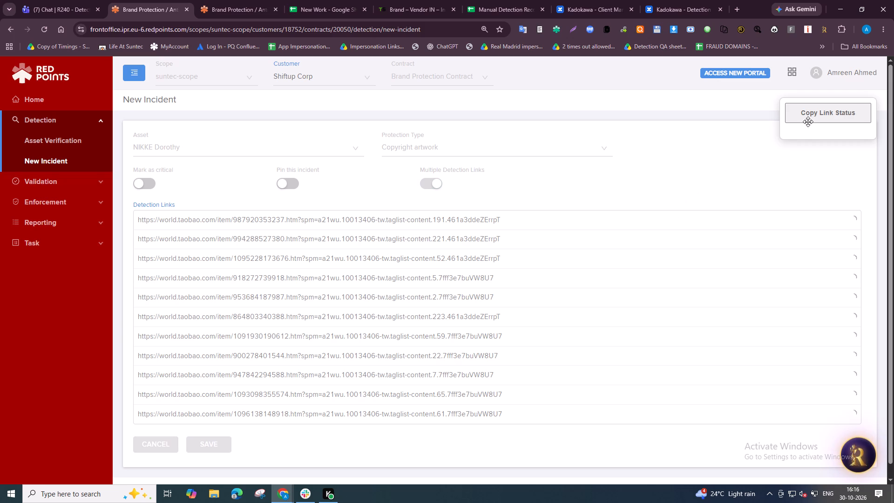
Copy the link statuses of the submitted batch and paste them into New Work starting at C27874.
{"action": "left_click", "coordinate": [821, 116]}
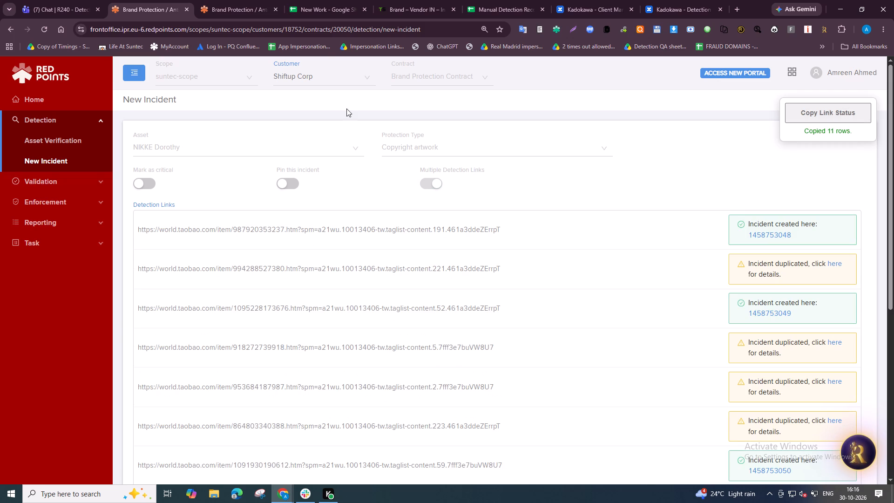
{"action": "left_click", "coordinate": [335, 0]}
{"action": "key", "text": "ctrl+v"}
{"action": "key", "text": "Down"}
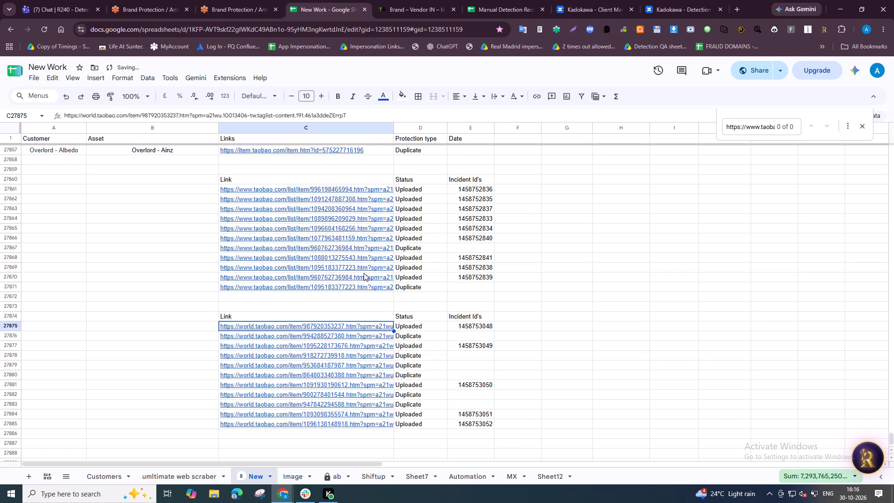
Move the new batch's link, status and incident ID rows, without their header, directly beneath the previous batch at C27872.
{"action": "key", "text": "ctrl+shift+Down"}
{"action": "key", "text": "ctrl+shift+Right"}
{"action": "key", "text": "ctrl+x"}
{"action": "key", "text": "Up"}
{"action": "key", "text": "Up"}
{"action": "key", "text": "Up"}
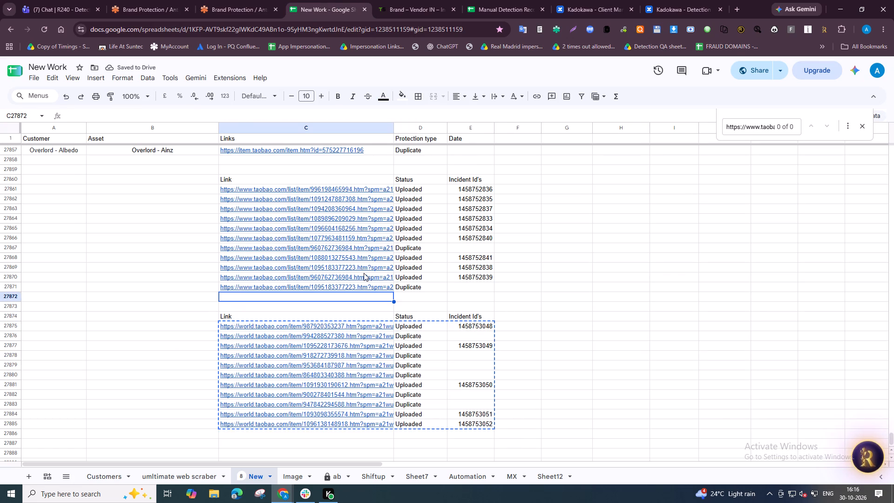
{"action": "key", "text": "ctrl+v"}
Move the combined link, status and incident ID rows up to start at C27859, overwriting the header row.
{"action": "key", "text": "ctrl+Down"}
{"action": "key", "text": "ctrl+shift+Up"}
{"action": "key", "text": "shift+Down"}
{"action": "key", "text": "shift+Right"}
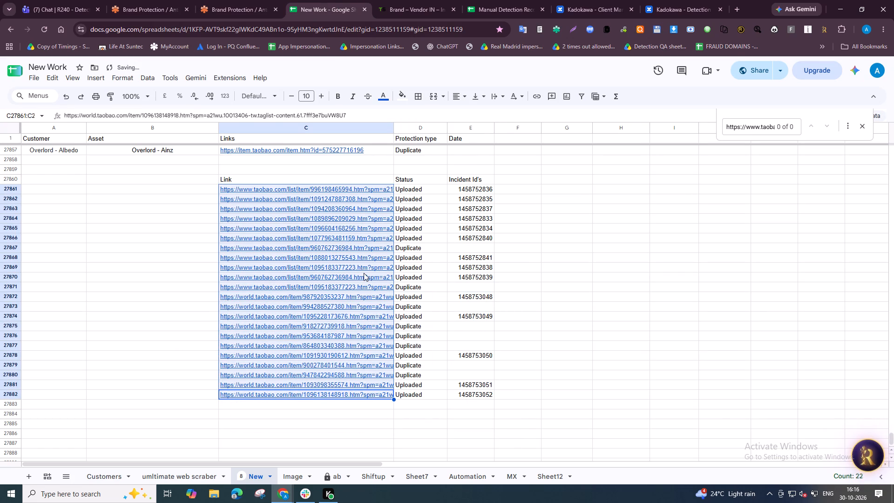
{"action": "key", "text": "shift+Right"}
{"action": "key", "text": "ctrl+x"}
{"action": "key", "text": "Up"}
{"action": "key", "text": "Up"}
{"action": "key", "text": "Up"}
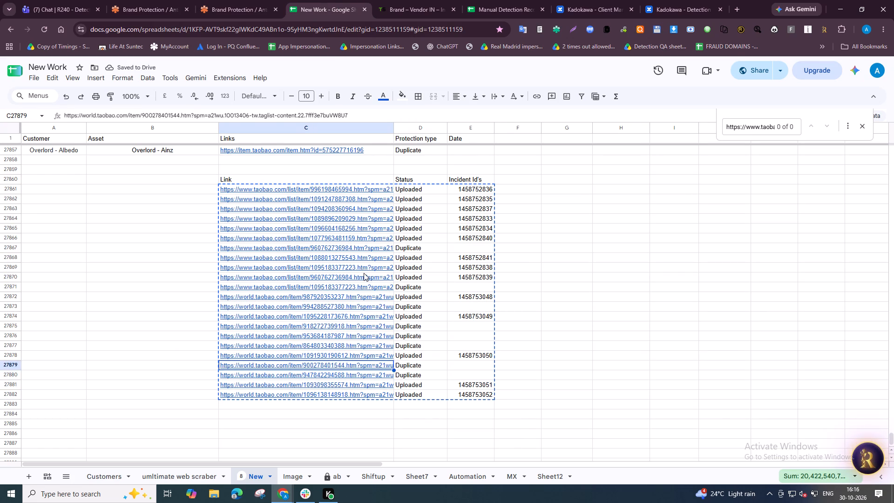
{"action": "key", "text": "ctrl+Up"}
{"action": "key", "text": "Up"}
{"action": "key", "text": "Up"}
{"action": "key", "text": "Down"}
{"action": "key", "text": "ctrl+v"}
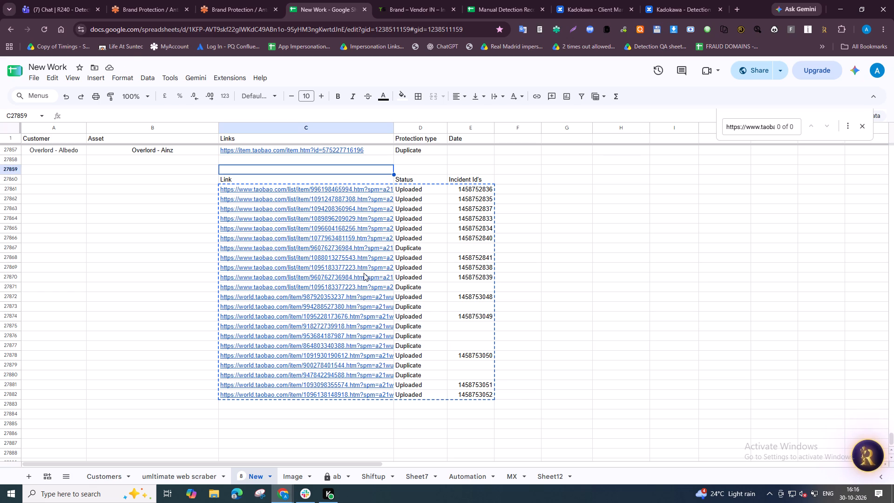
Copy the customer name Shiftup Corp from the New Incident form into cell A27859.
{"action": "key", "text": "ctrl+Down"}
{"action": "left_click", "coordinate": [138, 0]}
{"action": "scroll", "coordinate": [211, 135], "scroll_direction": "up", "scroll_amount": 3}
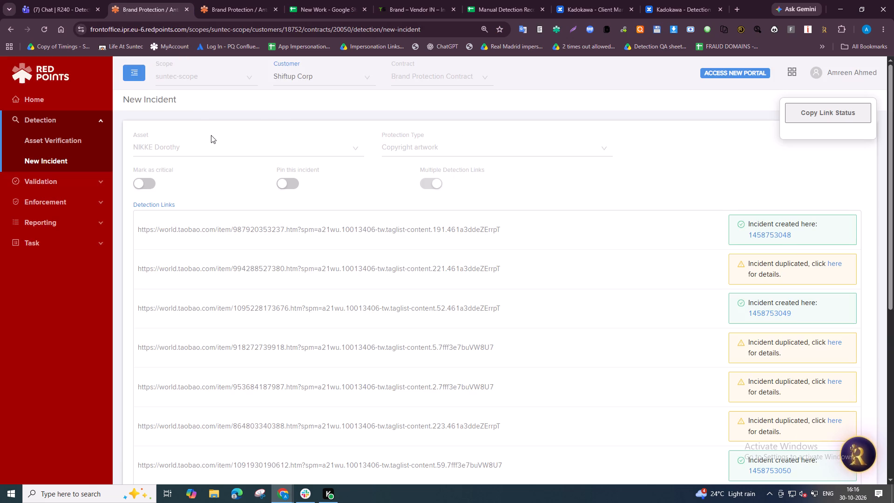
{"action": "scroll", "coordinate": [211, 135], "scroll_direction": "up", "scroll_amount": 3}
{"action": "left_click", "coordinate": [323, 75], "text": "alt"}
{"action": "left_click", "coordinate": [319, 8]}
{"action": "left_click", "coordinate": [76, 170]}
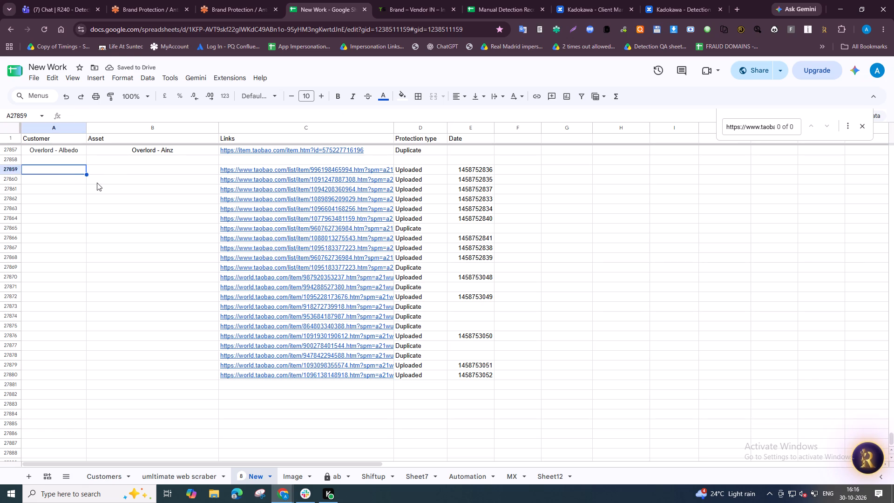
{"action": "key", "text": "ctrl+v"}
Copy the asset name NIKKE Dorothy from the New Incident form into cell B27859.
{"action": "left_click", "coordinate": [125, 211]}
{"action": "left_click", "coordinate": [121, 0]}
{"action": "left_click", "coordinate": [197, 148], "text": "alt"}
{"action": "left_click", "coordinate": [328, 0]}
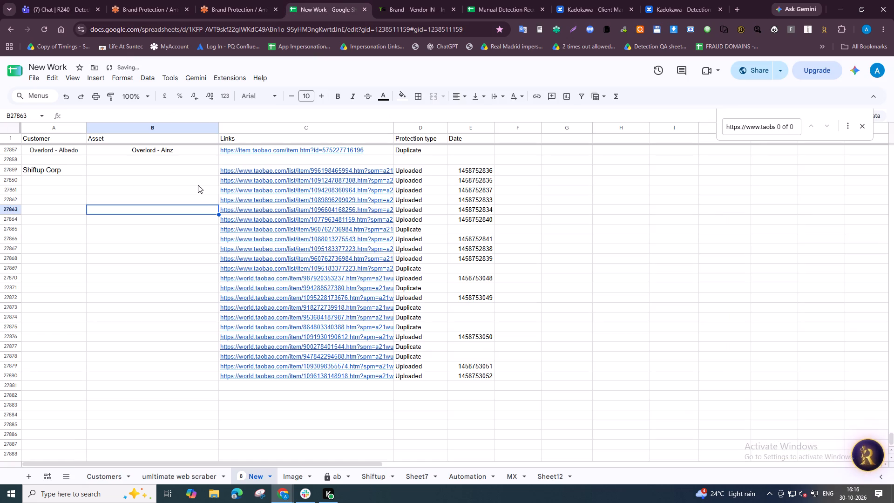
{"action": "left_click", "coordinate": [184, 171]}
{"action": "key", "text": "ctrl+v"}
Fill the customer and asset names down through row 27880.
{"action": "key", "text": "Right"}
{"action": "key", "text": "ctrl+Down"}
{"action": "key", "text": "Left"}
{"action": "key", "text": "ctrl+shift+Up"}
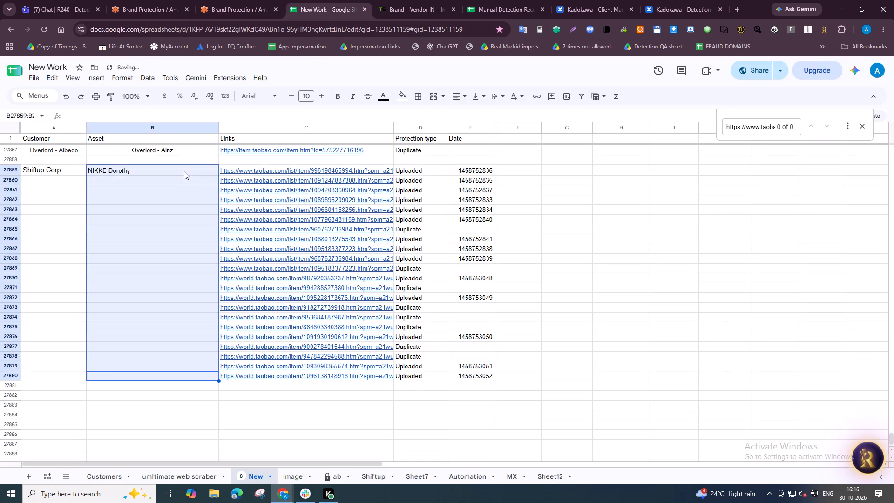
{"action": "key", "text": "ctrl+shift+Left"}
{"action": "key", "text": "ctrl+d"}
Count the incident IDs in E27859:E27880 using the selection summary.
{"action": "key", "text": "Right"}
{"action": "key", "text": "Right"}
{"action": "key", "text": "Right"}
{"action": "key", "text": "ctrl+shift+Up"}
{"action": "key", "text": "ctrl+shift+Up"}
{"action": "key", "text": "ctrl+shift+Up"}
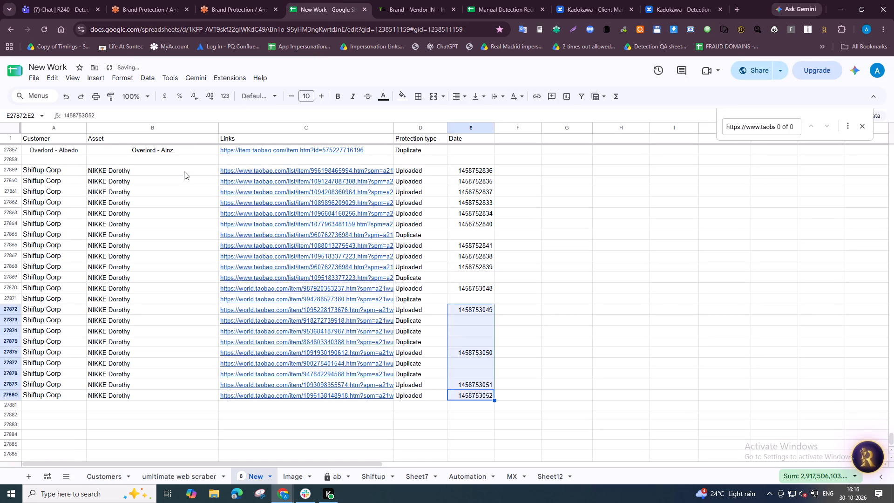
{"action": "key", "text": "ctrl+shift+Up"}
{"action": "key", "text": "ctrl+shift+Up"}
{"action": "key", "text": "ctrl+shift+Up"}
{"action": "key", "text": "ctrl+shift+Up"}
{"action": "key", "text": "ctrl+shift+Up"}
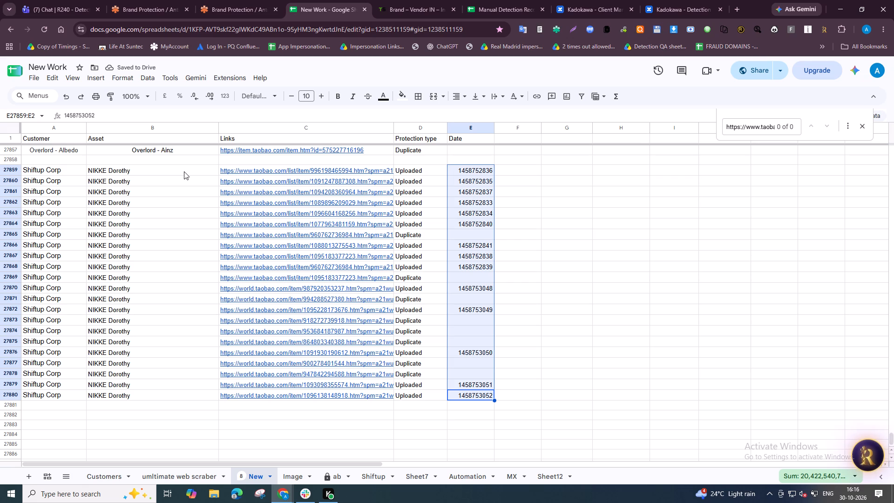
{"action": "left_click", "coordinate": [831, 476]}
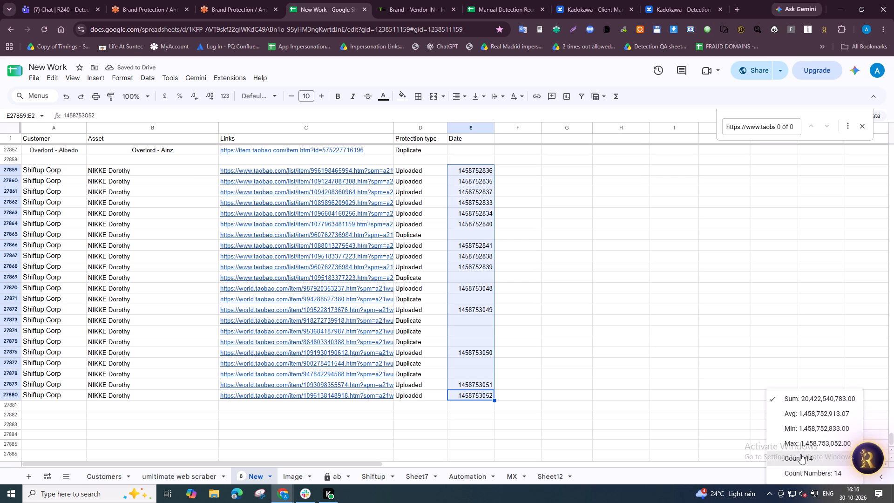
{"action": "left_click", "coordinate": [800, 454]}
Calculate 75+14 and set Shiftup Corp's tally in cell J27484 to 89.
{"action": "left_click", "coordinate": [705, 289]}
{"action": "key", "text": "ctrl+Up"}
{"action": "key", "text": "ctrl+Up"}
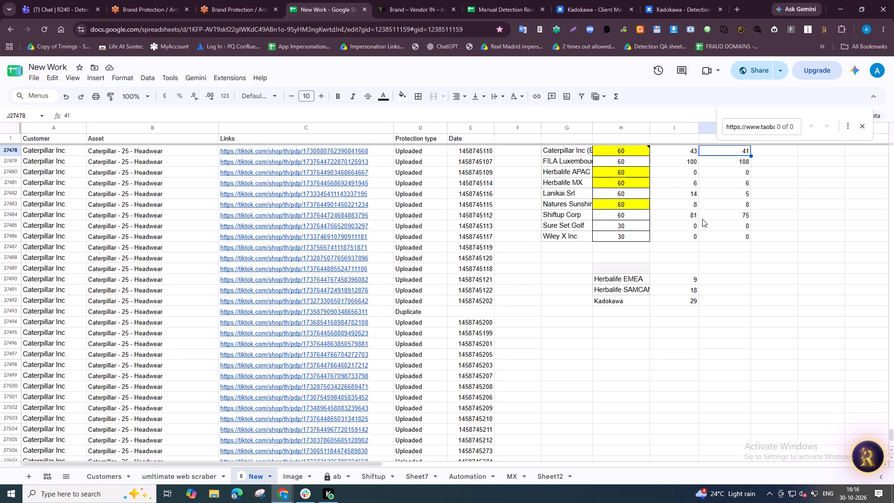
{"action": "left_click", "coordinate": [727, 214]}
{"action": "key", "text": "ctrl+n"}
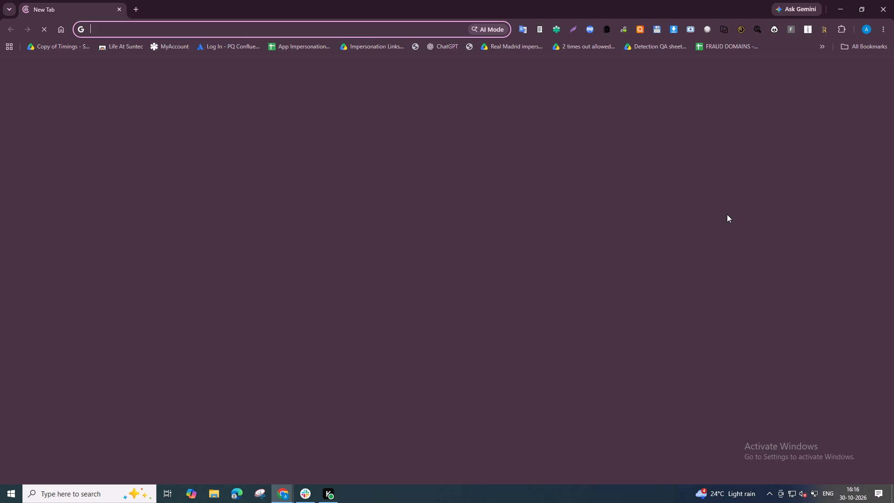
{"action": "type", "text": "75+14"}
{"action": "key", "text": "ctrl+w"}
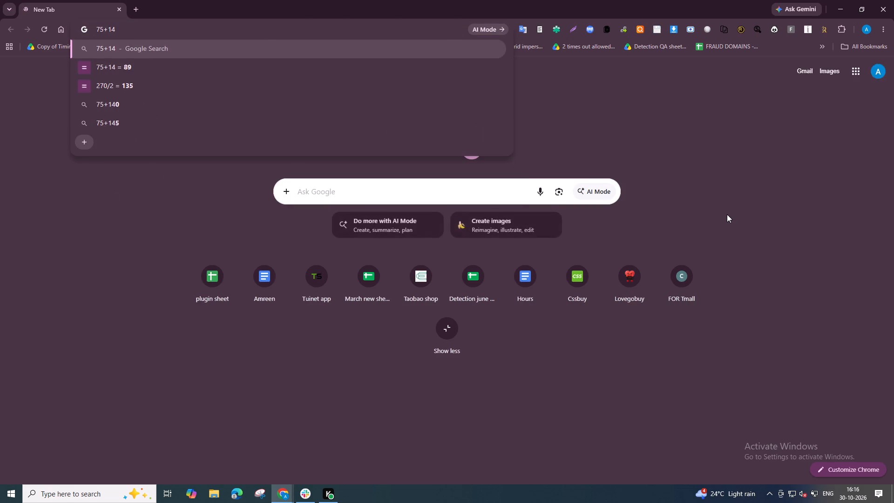
{"action": "type", "text": "89"}
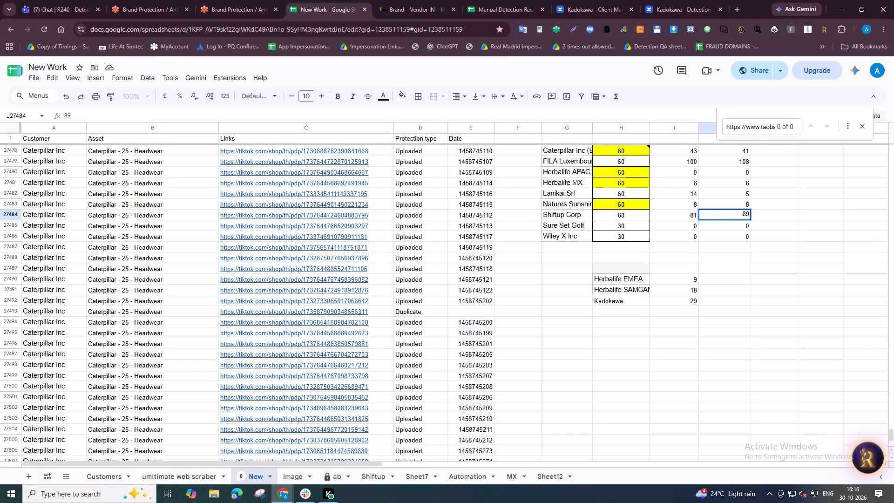
{"action": "key", "text": "Down"}
Calculate 81+14 and set Shiftup Corp's tally in cell I27484 to 95.
{"action": "key", "text": "ctrl+n"}
{"action": "type", "text": "81+14"}
{"action": "key", "text": "ctrl+w"}
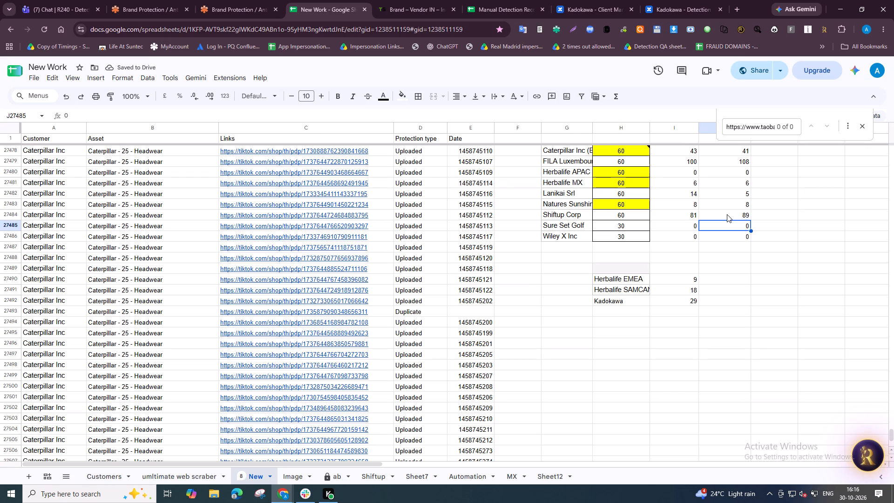
{"action": "key", "text": "Up"}
{"action": "key", "text": "Left"}
{"action": "type", "text": "95"}
{"action": "key", "text": "Down"}
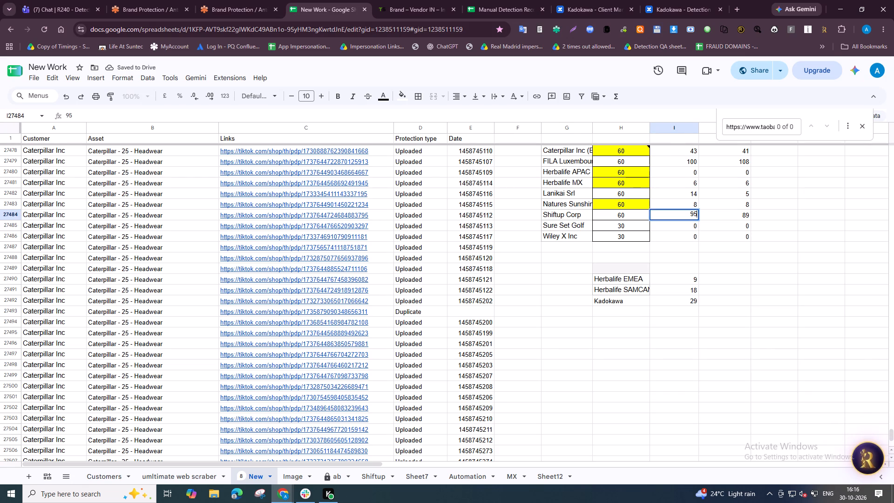
Check the sum of the customer tallies in J27478:J27486 using the selection summary.
{"action": "key", "text": "Up"}
{"action": "key", "text": "ctrl+Up"}
{"action": "key", "text": "Right"}
{"action": "key", "text": "Up"}
{"action": "key", "text": "Down"}
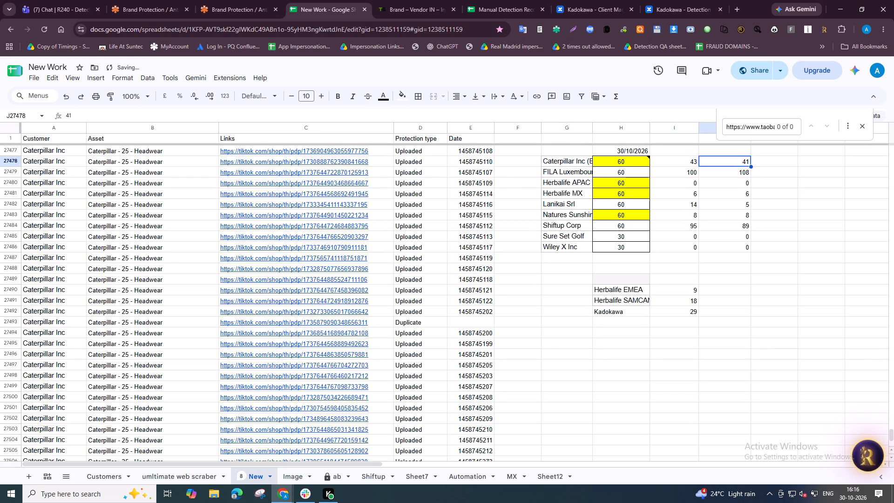
{"action": "key", "text": "ctrl+shift+Down"}
{"action": "left_click", "coordinate": [826, 475]}
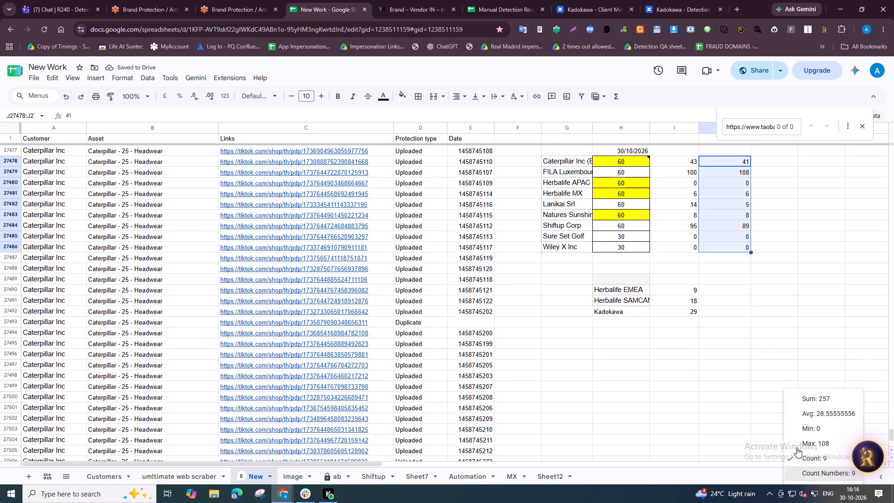
{"action": "left_click", "coordinate": [841, 396]}
{"action": "left_click", "coordinate": [739, 415]}
Switch from the New Work sheet to another open window.
{"action": "scroll", "coordinate": [728, 366], "scroll_direction": "down", "scroll_amount": 12}
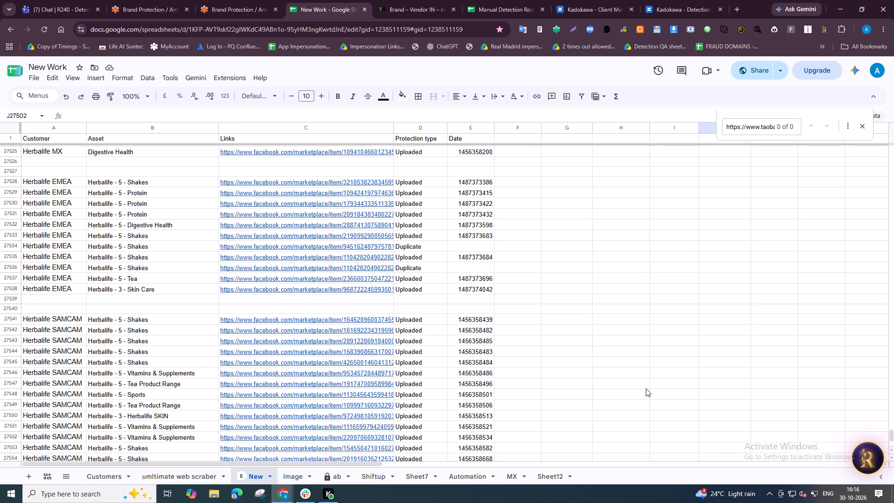
{"action": "key", "text": "alt+Tab"}
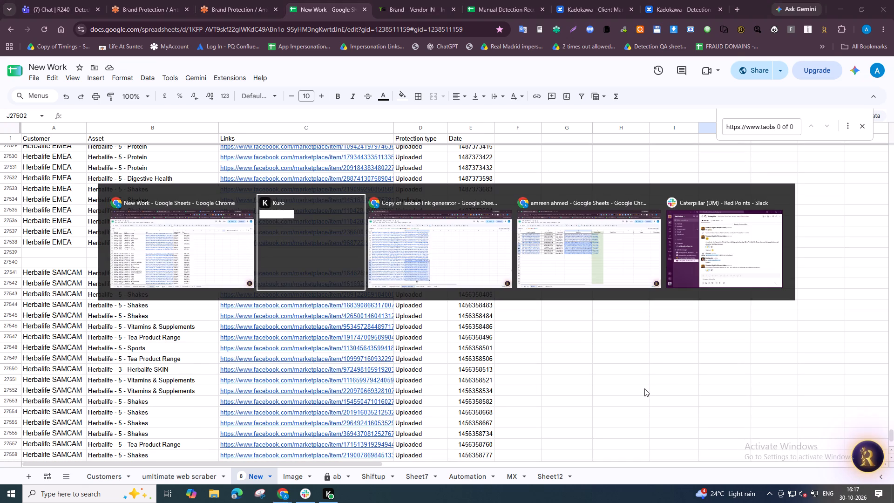
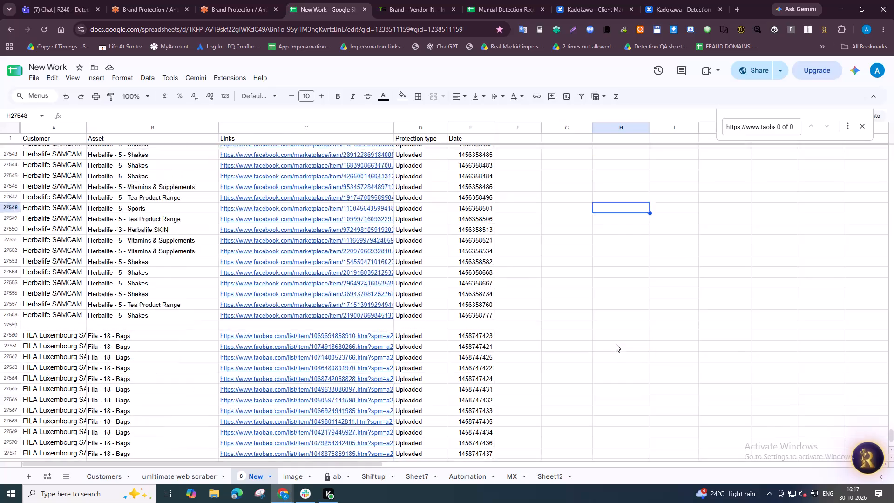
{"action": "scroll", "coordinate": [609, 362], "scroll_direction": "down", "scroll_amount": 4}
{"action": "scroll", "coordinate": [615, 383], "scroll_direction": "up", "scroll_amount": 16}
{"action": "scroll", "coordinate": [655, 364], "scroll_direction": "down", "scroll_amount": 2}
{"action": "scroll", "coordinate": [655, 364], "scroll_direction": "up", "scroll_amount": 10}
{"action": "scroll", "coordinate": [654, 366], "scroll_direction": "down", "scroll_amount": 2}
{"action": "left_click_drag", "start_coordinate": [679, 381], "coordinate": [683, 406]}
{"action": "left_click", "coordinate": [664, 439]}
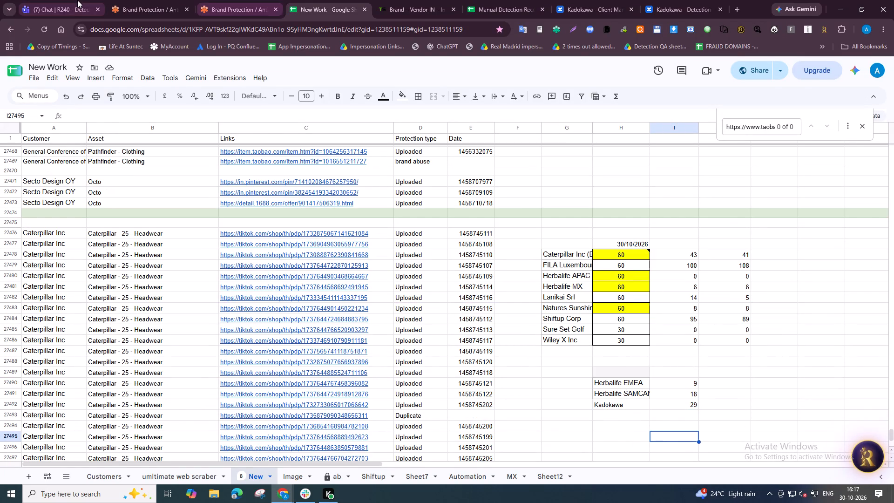